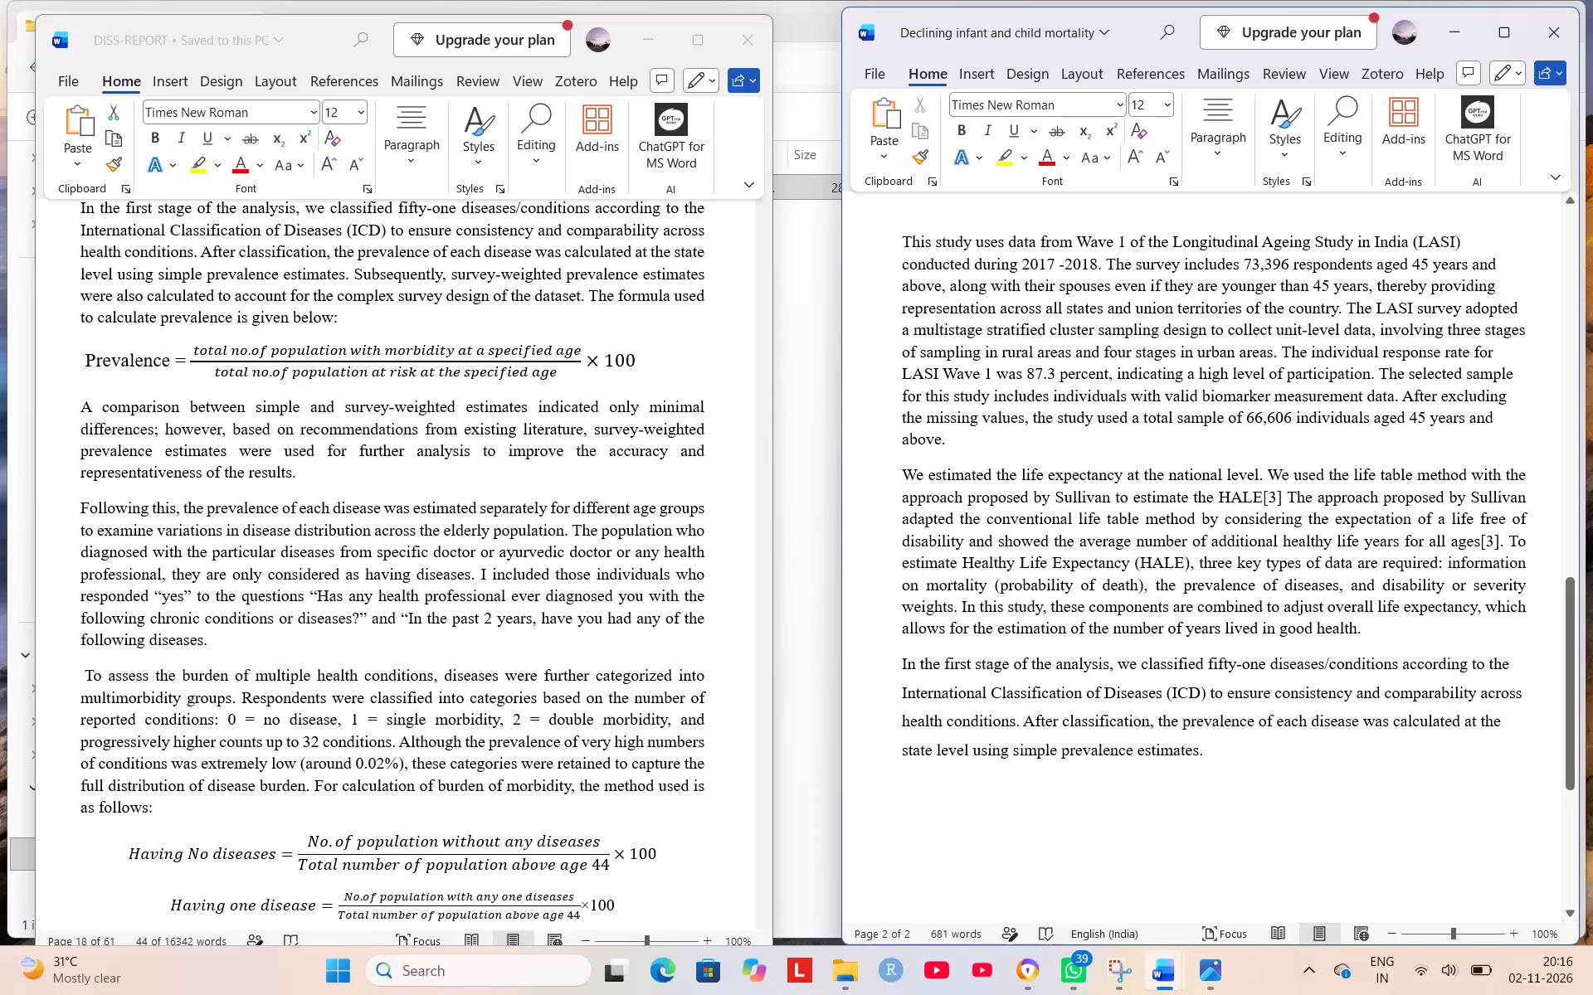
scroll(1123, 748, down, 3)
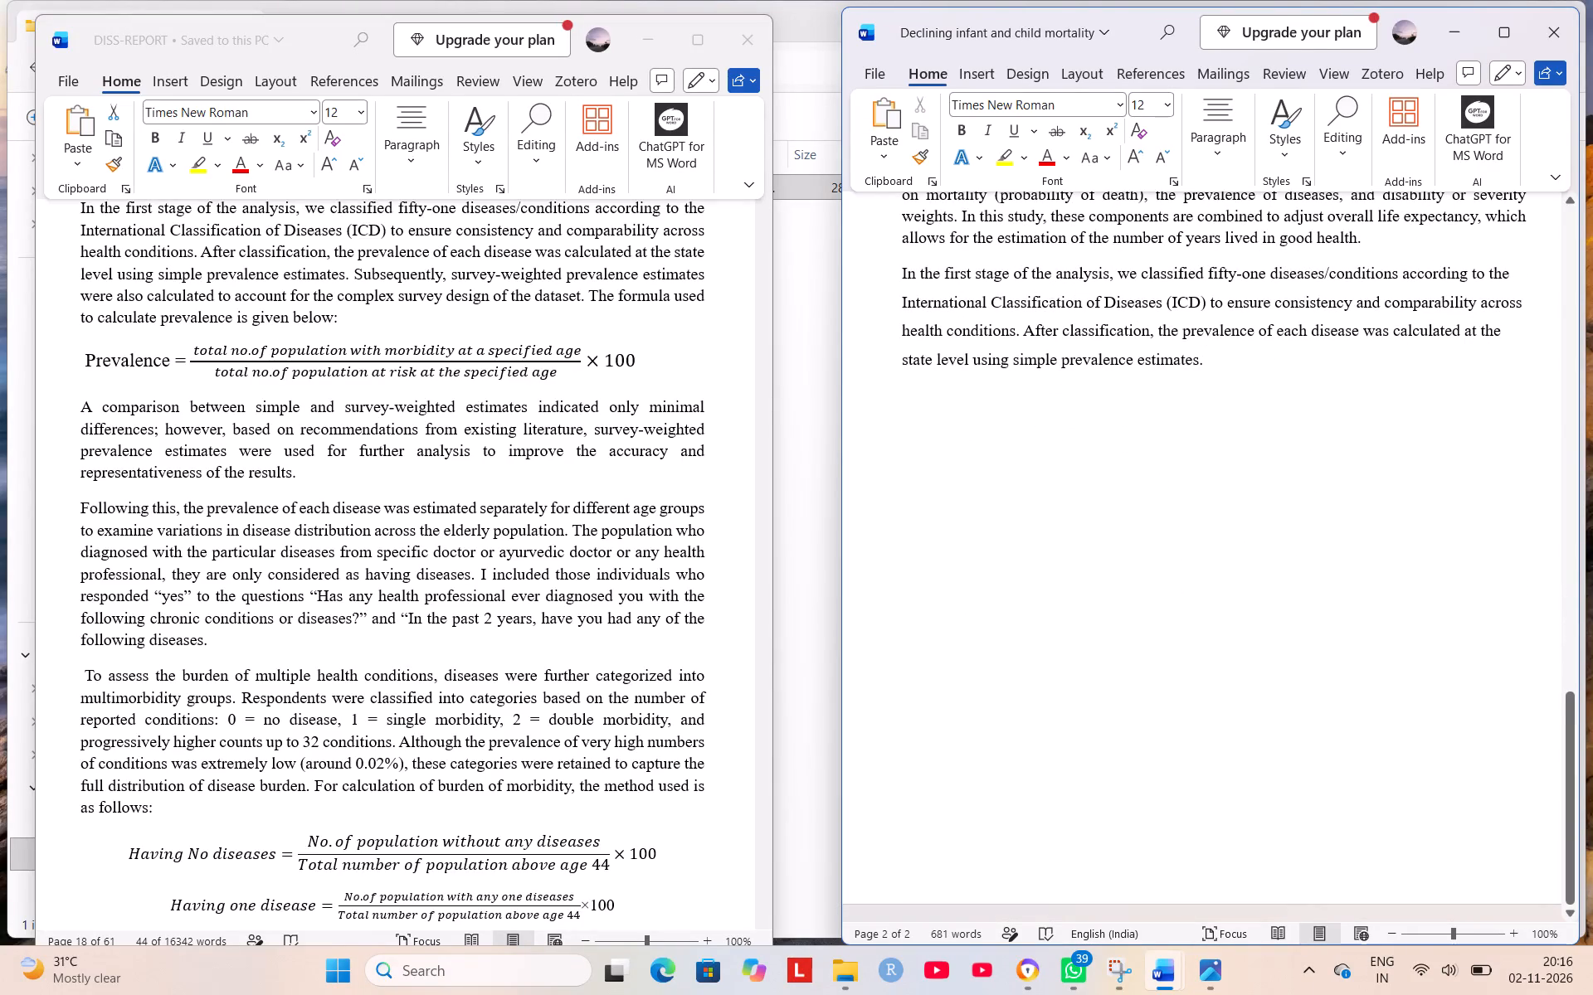
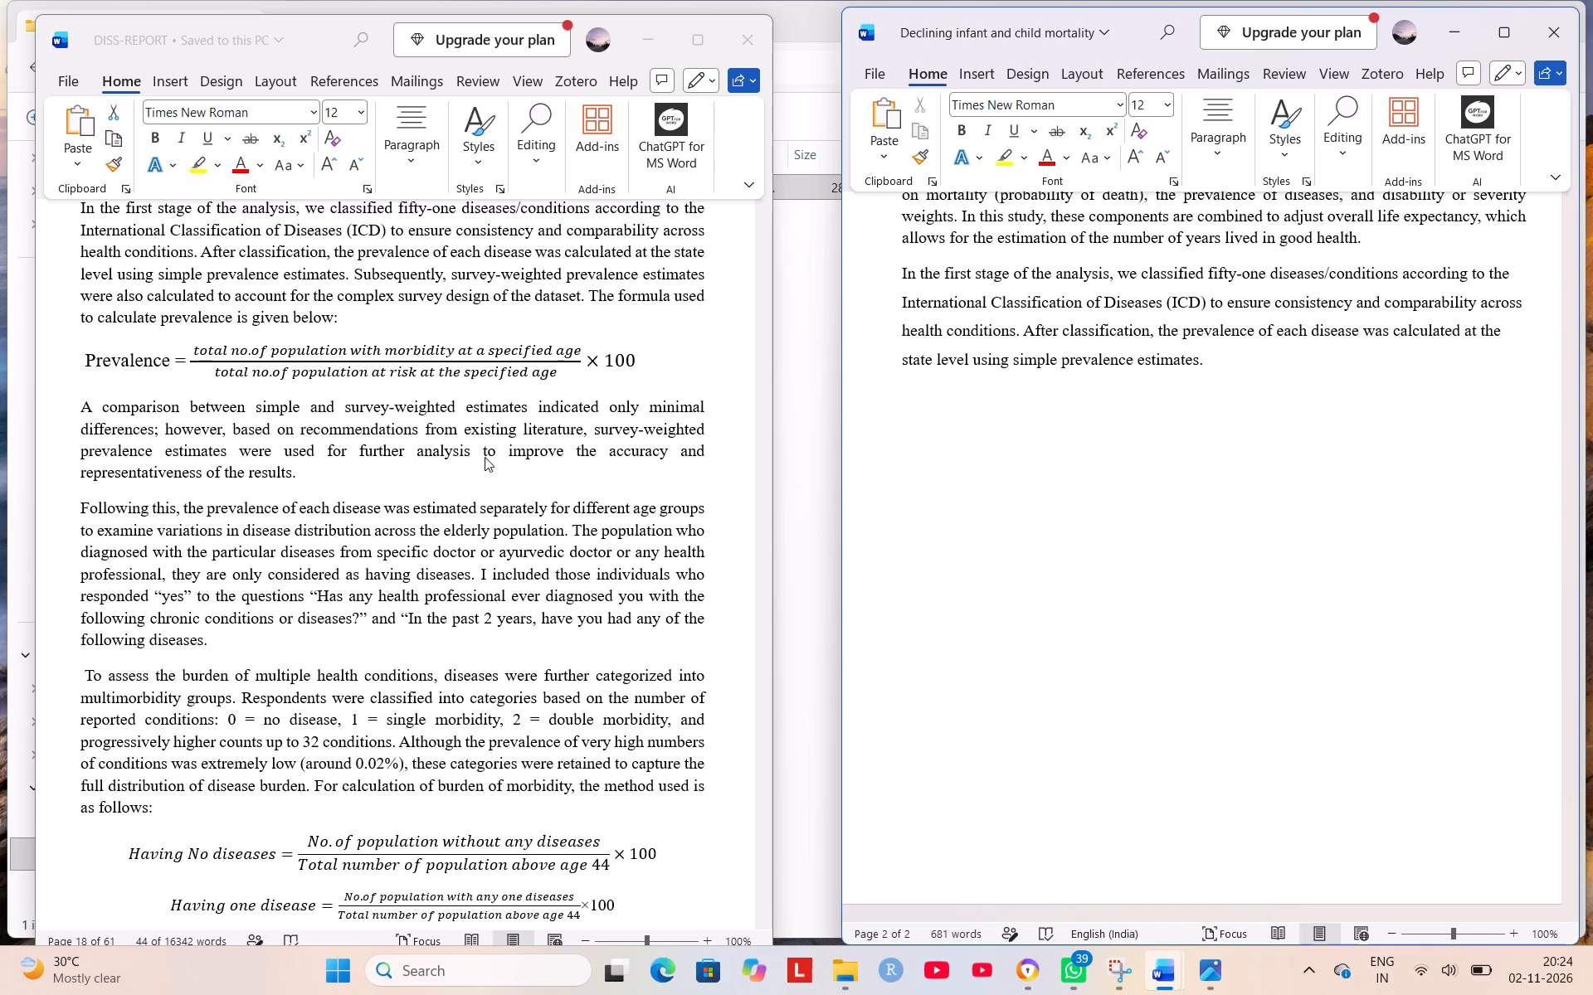
Copy the report's sentence on survey-weighted prevalence estimates ("Subsequently, survey-weighted…") and append it after "simple prevalence estimates." in the mortality document.
scroll(487, 352, up, 1)
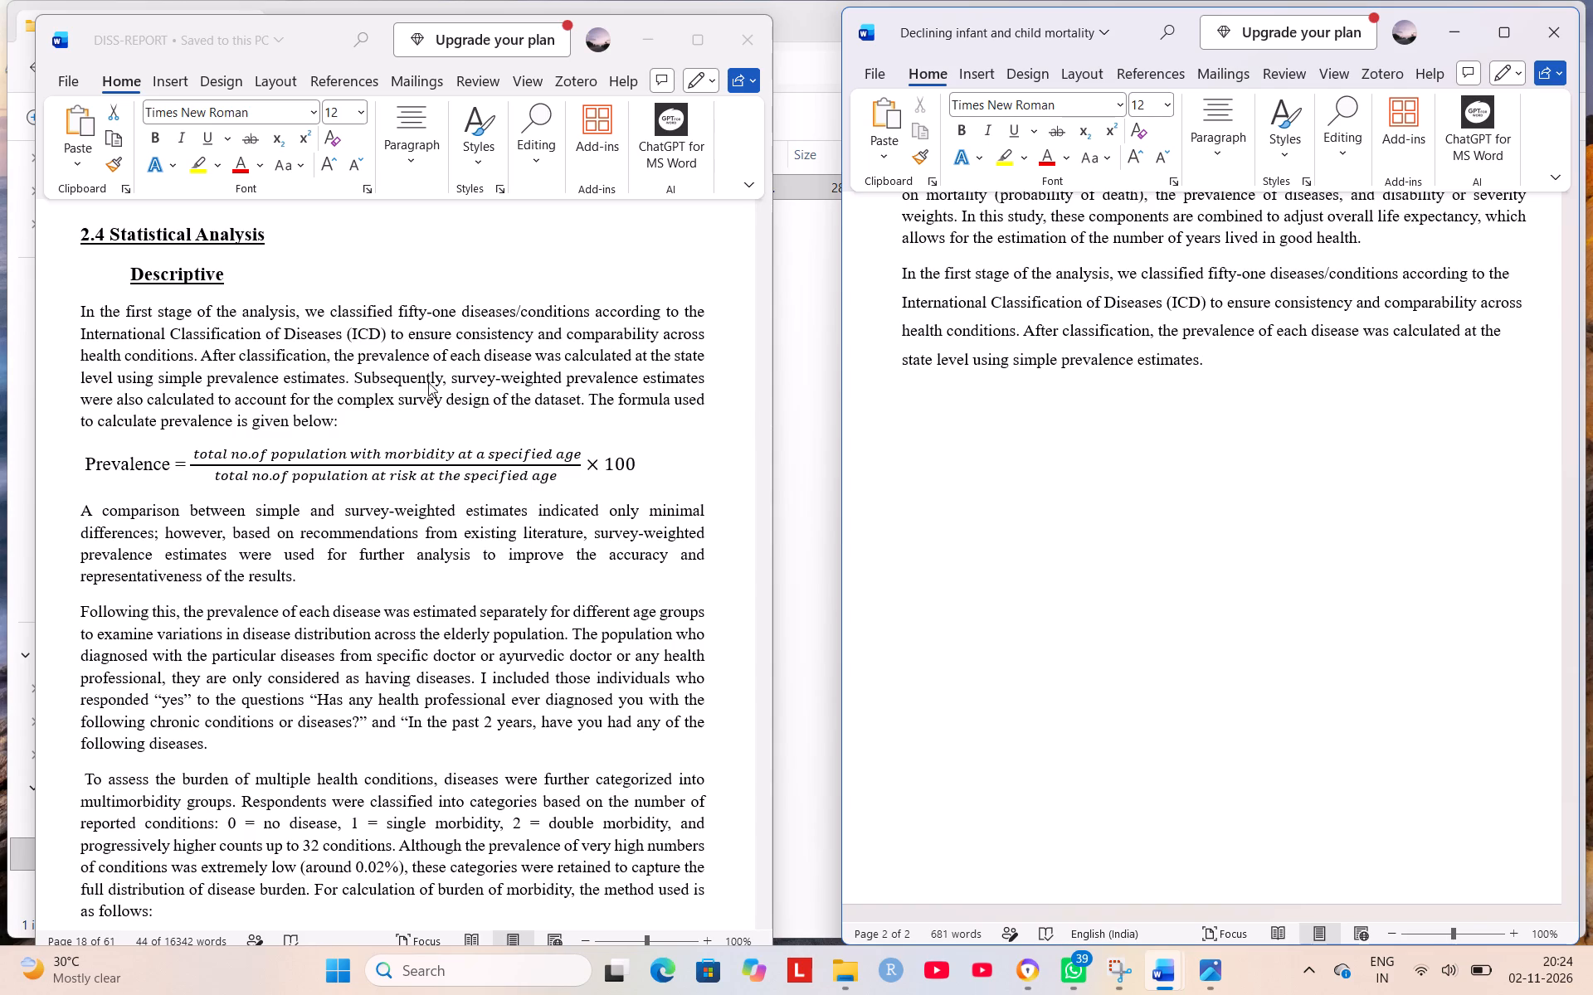
double_click(353, 376)
click(353, 376)
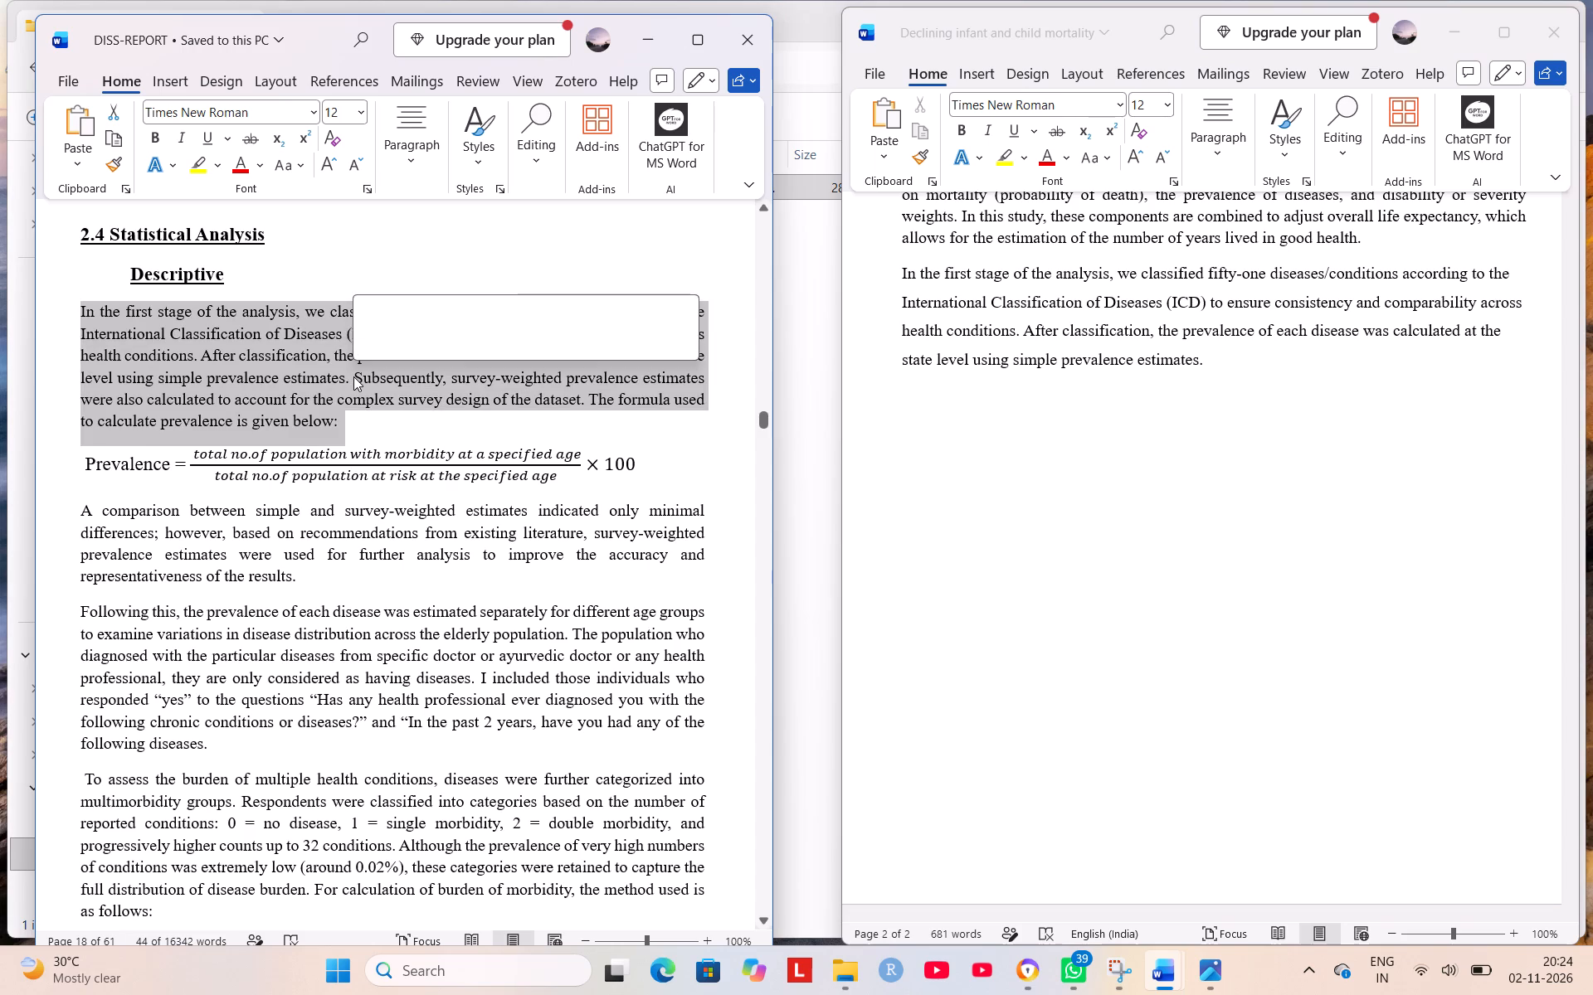
click(353, 376)
click(353, 376)
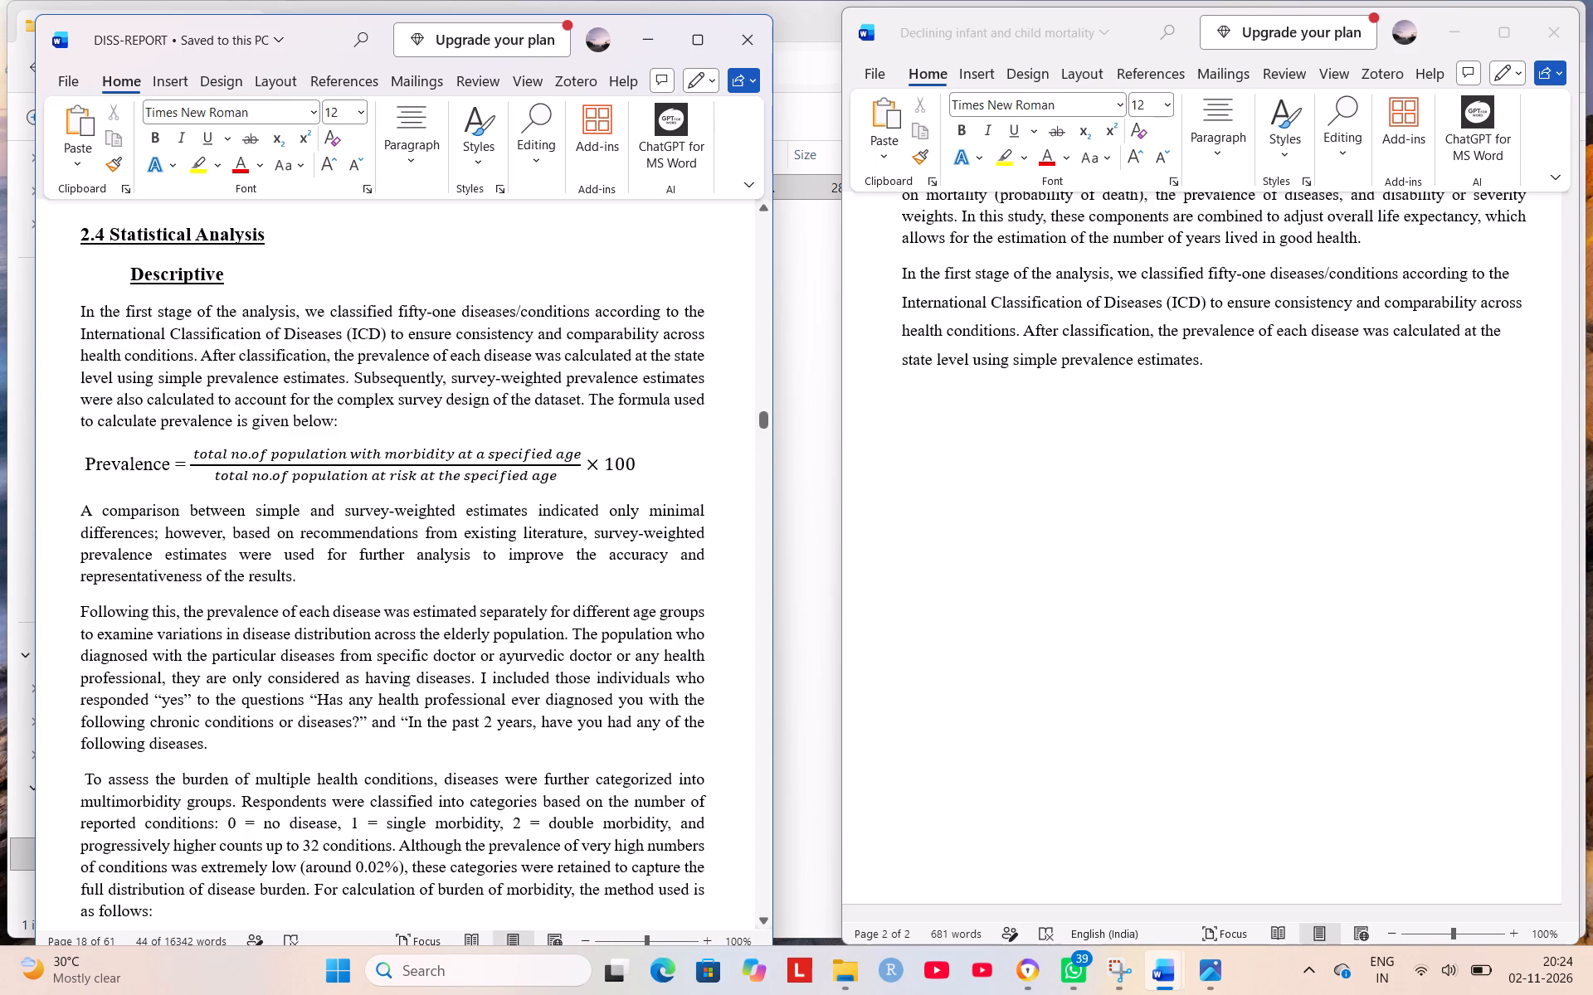
drag(585, 401, 370, 400)
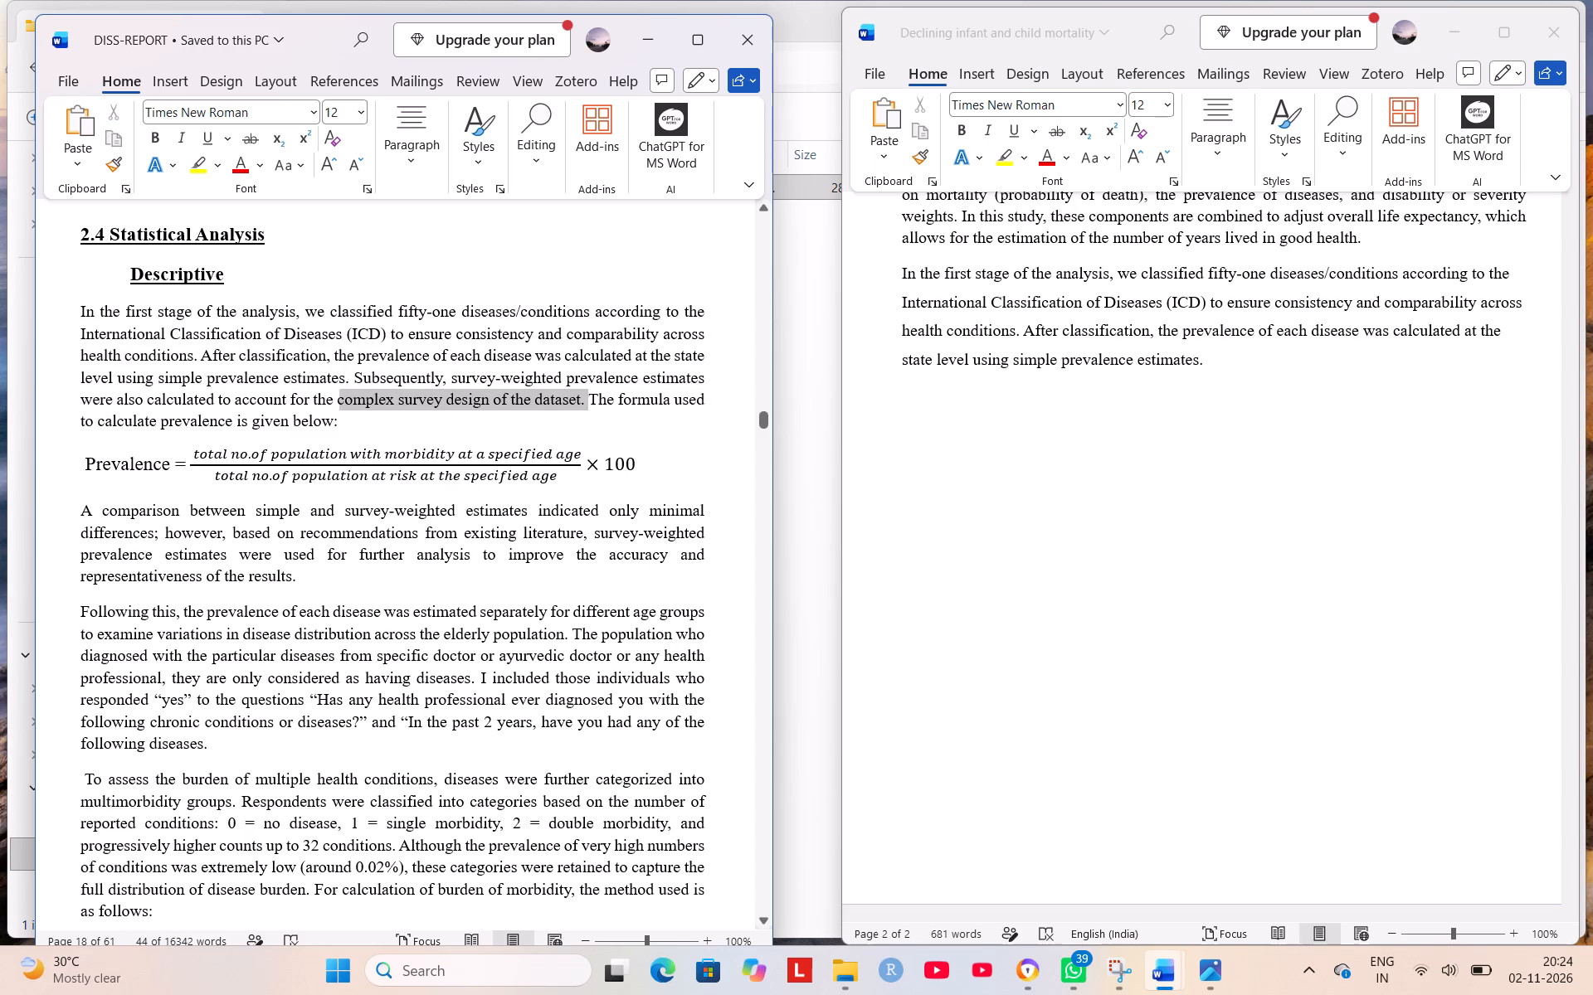
drag(370, 400, 357, 383)
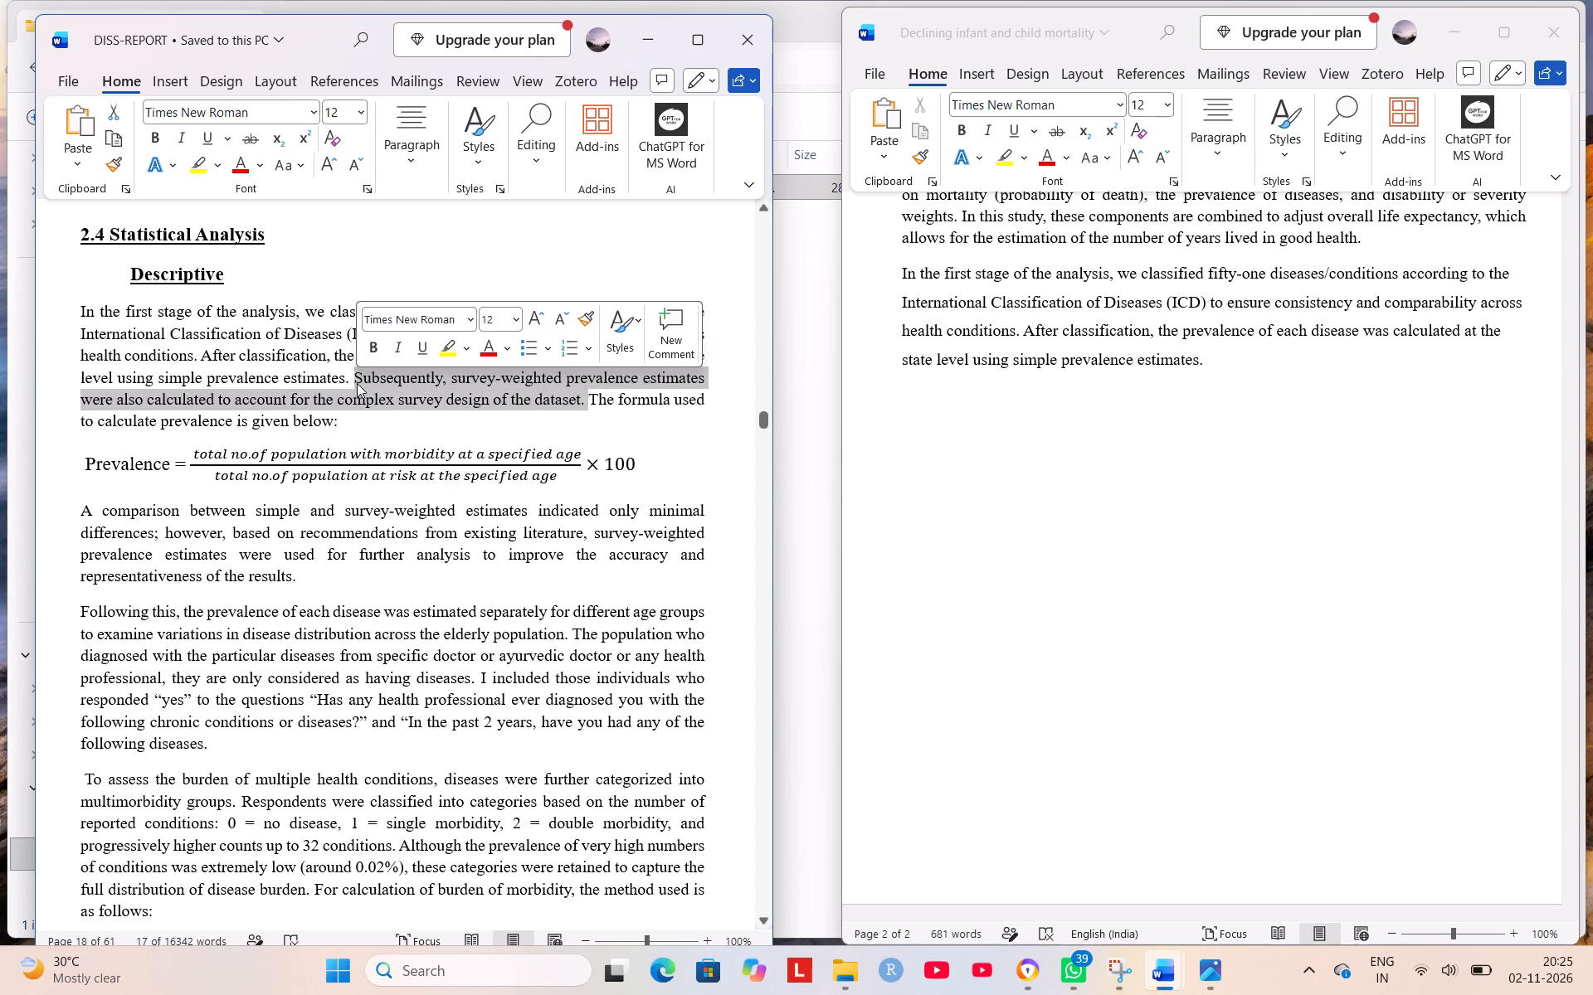
key(ctrl+c)
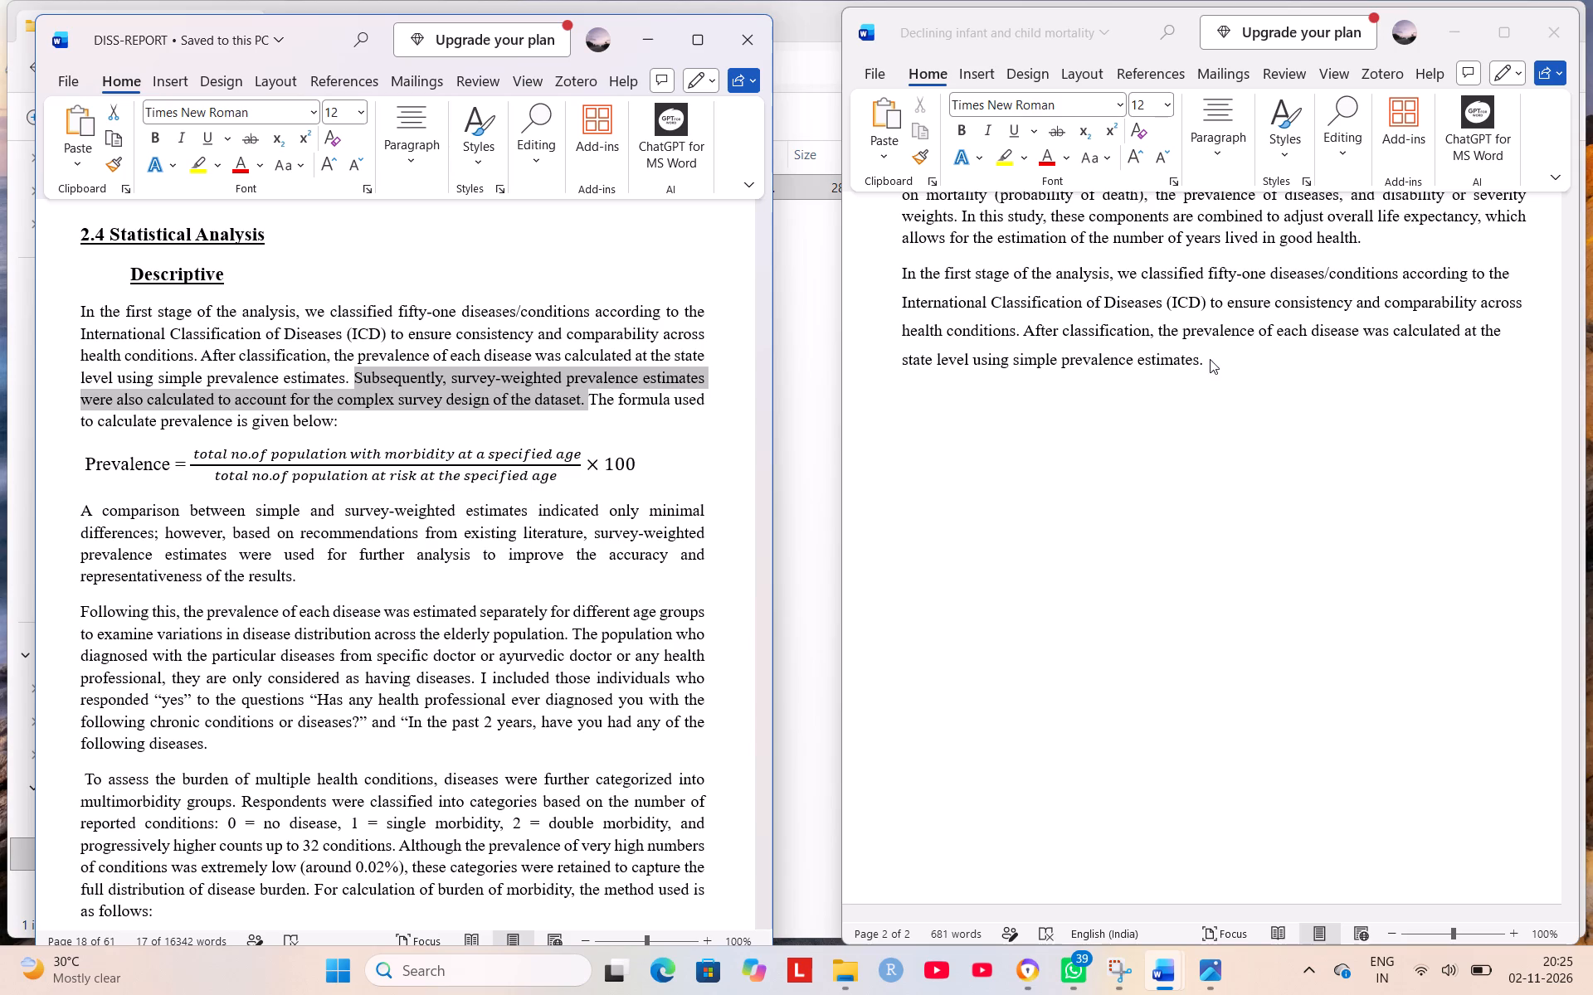
click(1210, 359)
key(space)
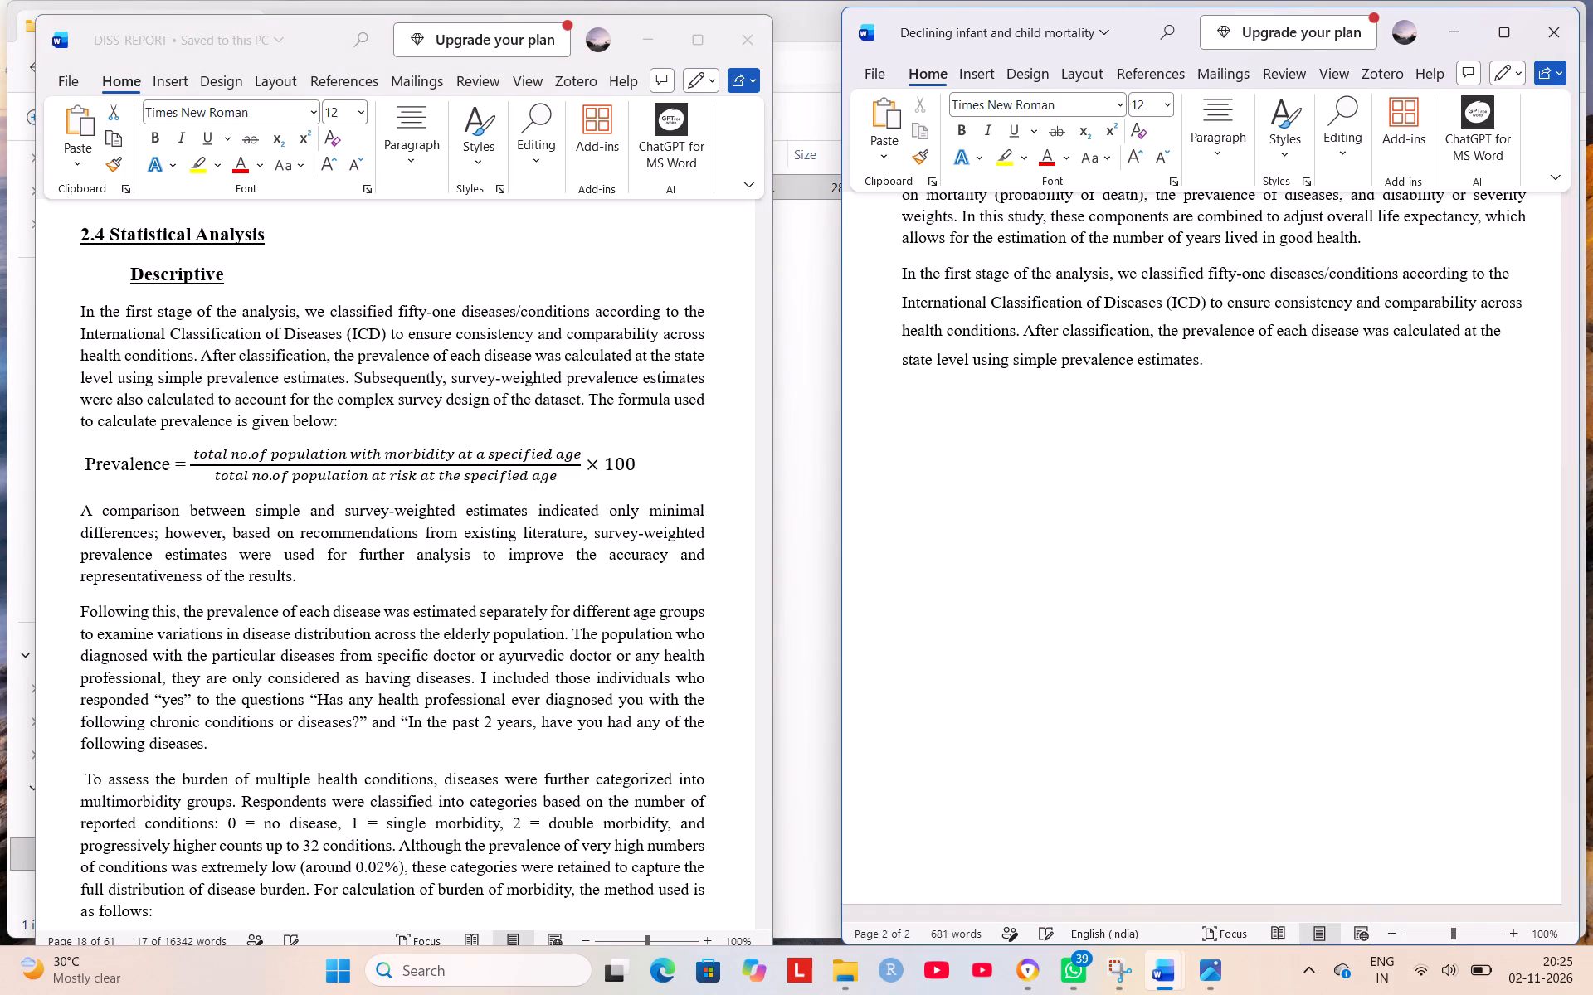
key(ctrl+v)
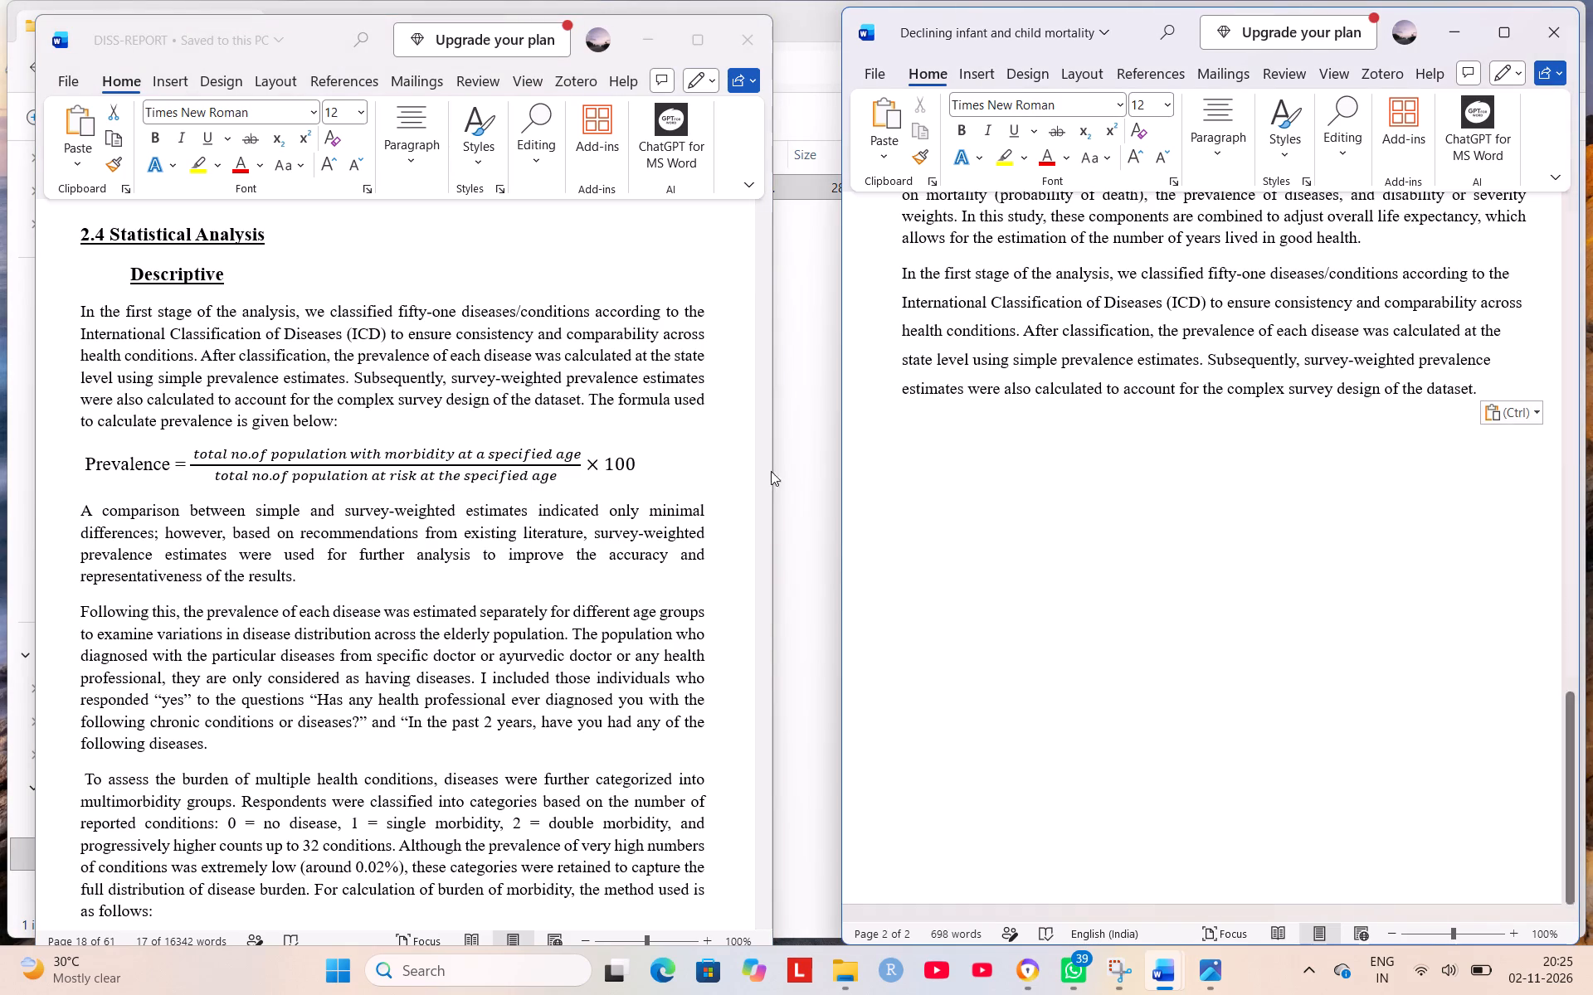
Append the report's sentence on the prevalence of the number of diseases across age groups, ending "frequency and percentage distributions", to the methodology paragraph.
scroll(504, 679, down, 1)
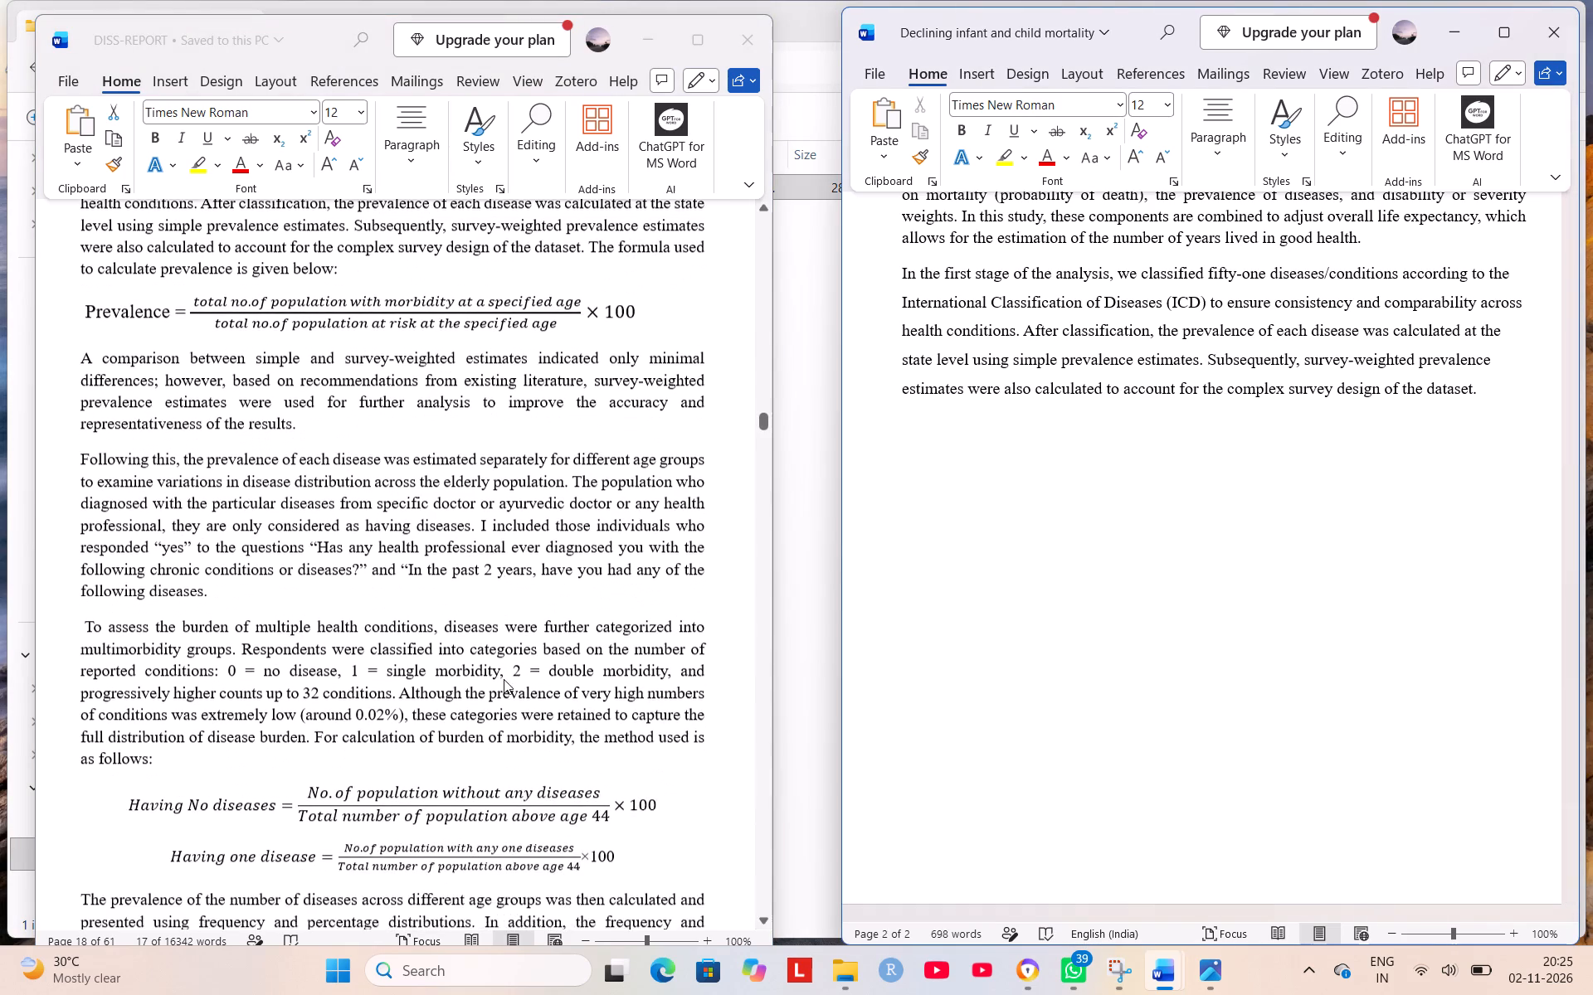
scroll(504, 679, down, 2)
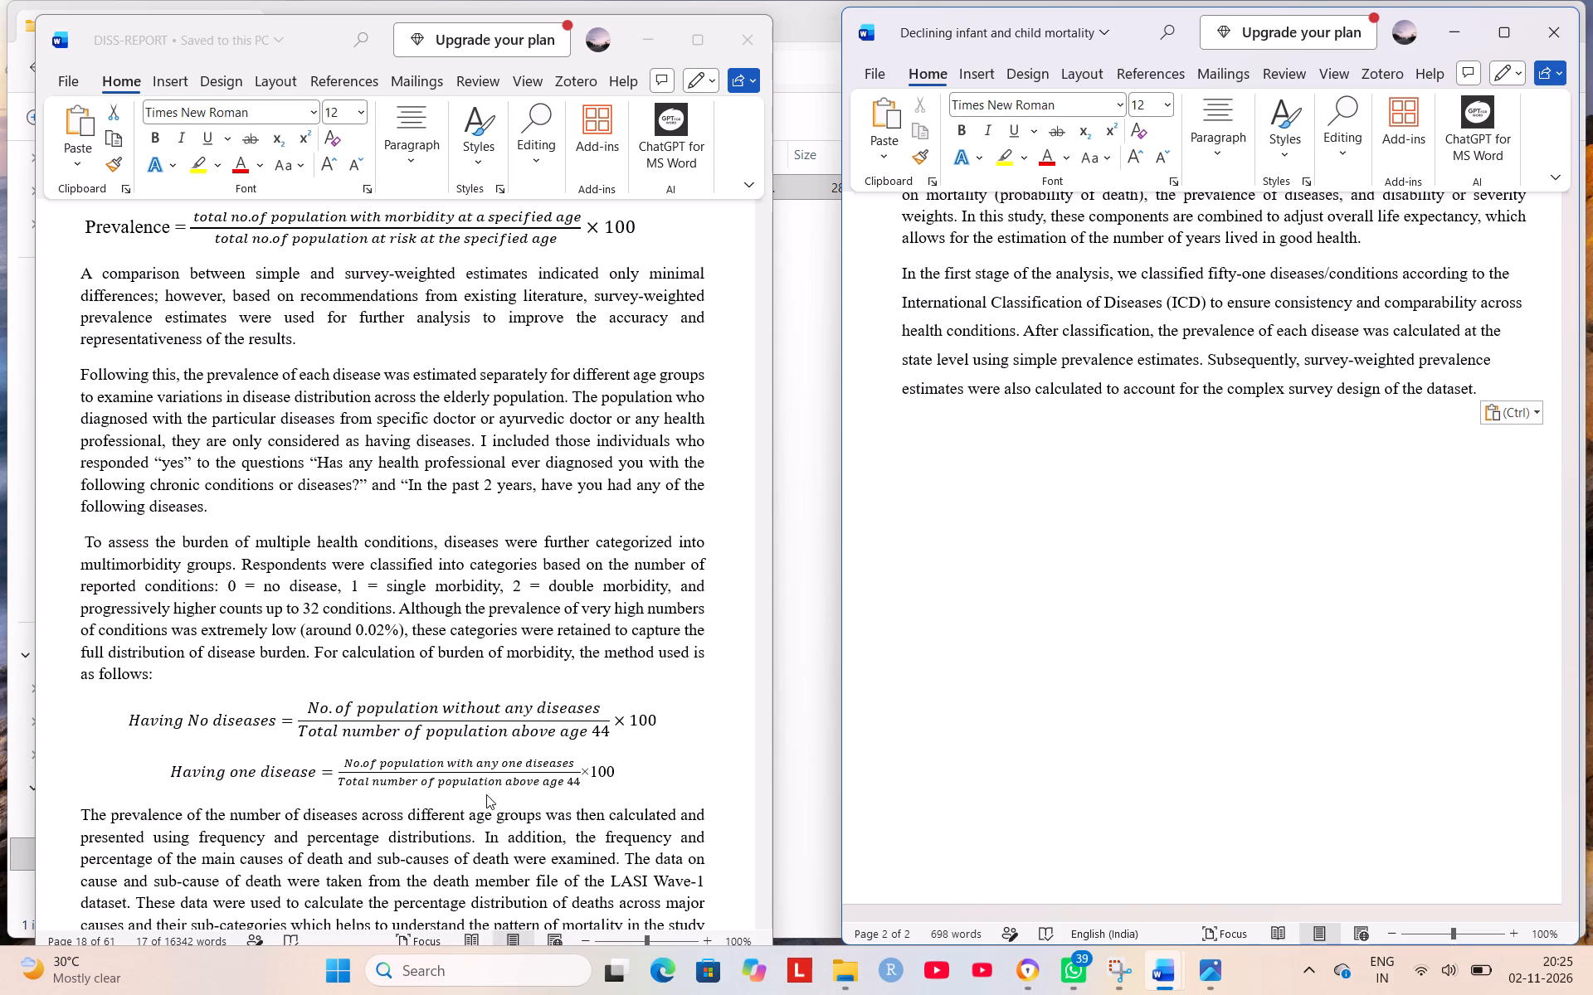
scroll(486, 794, down, 2)
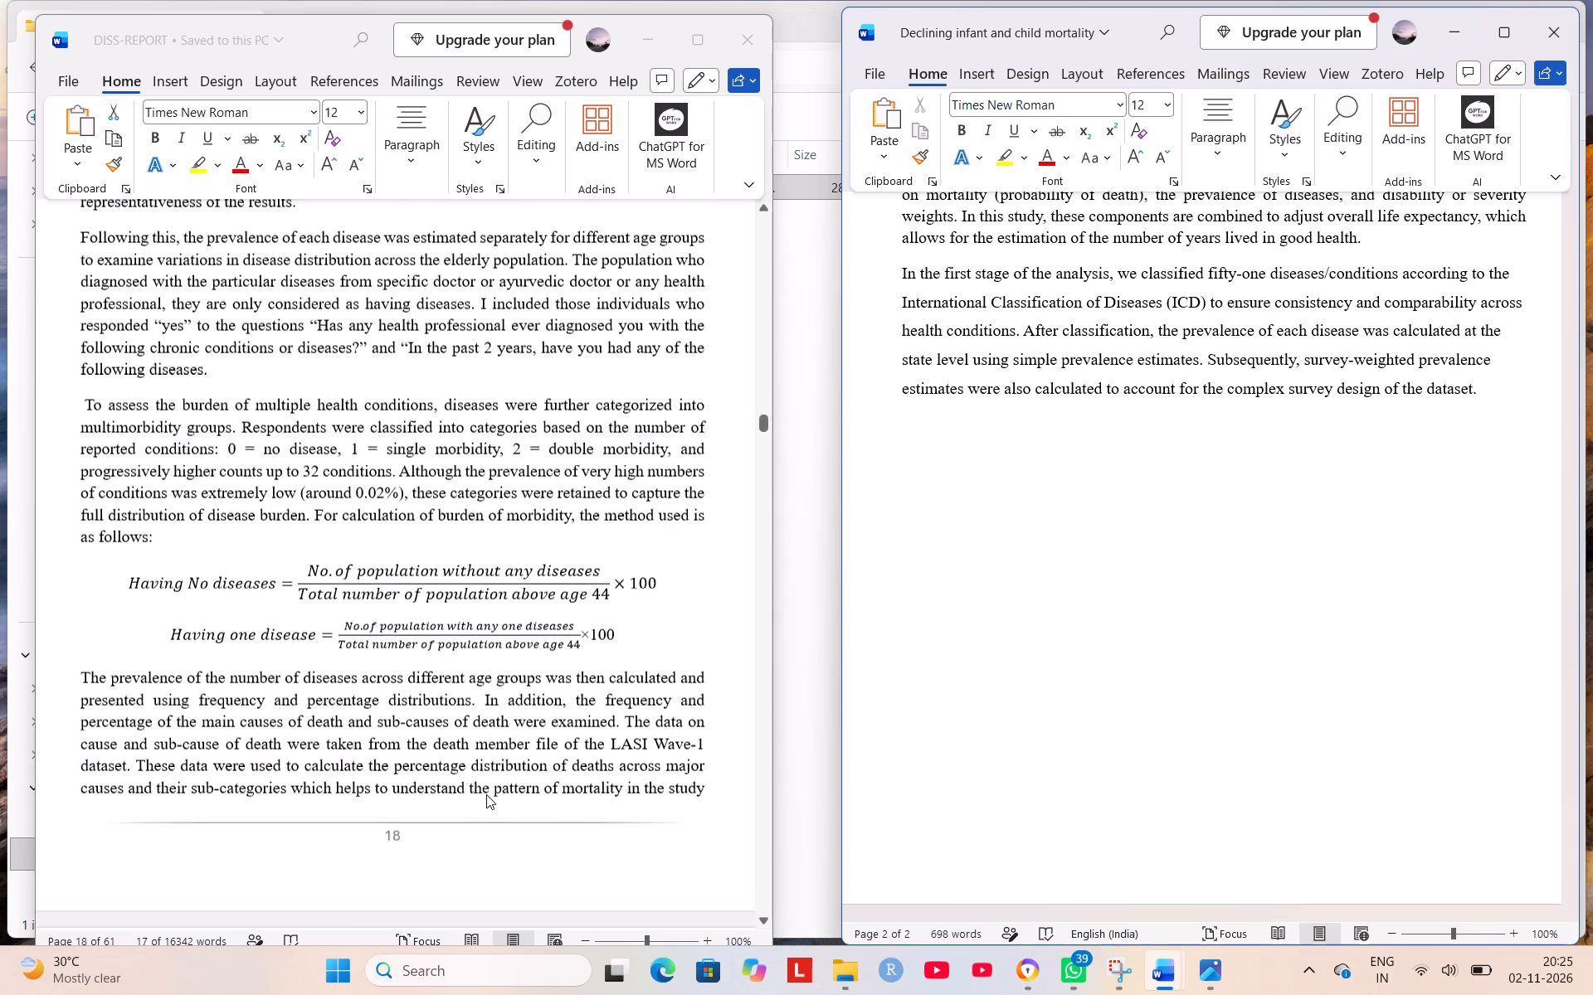
scroll(486, 794, down, 2)
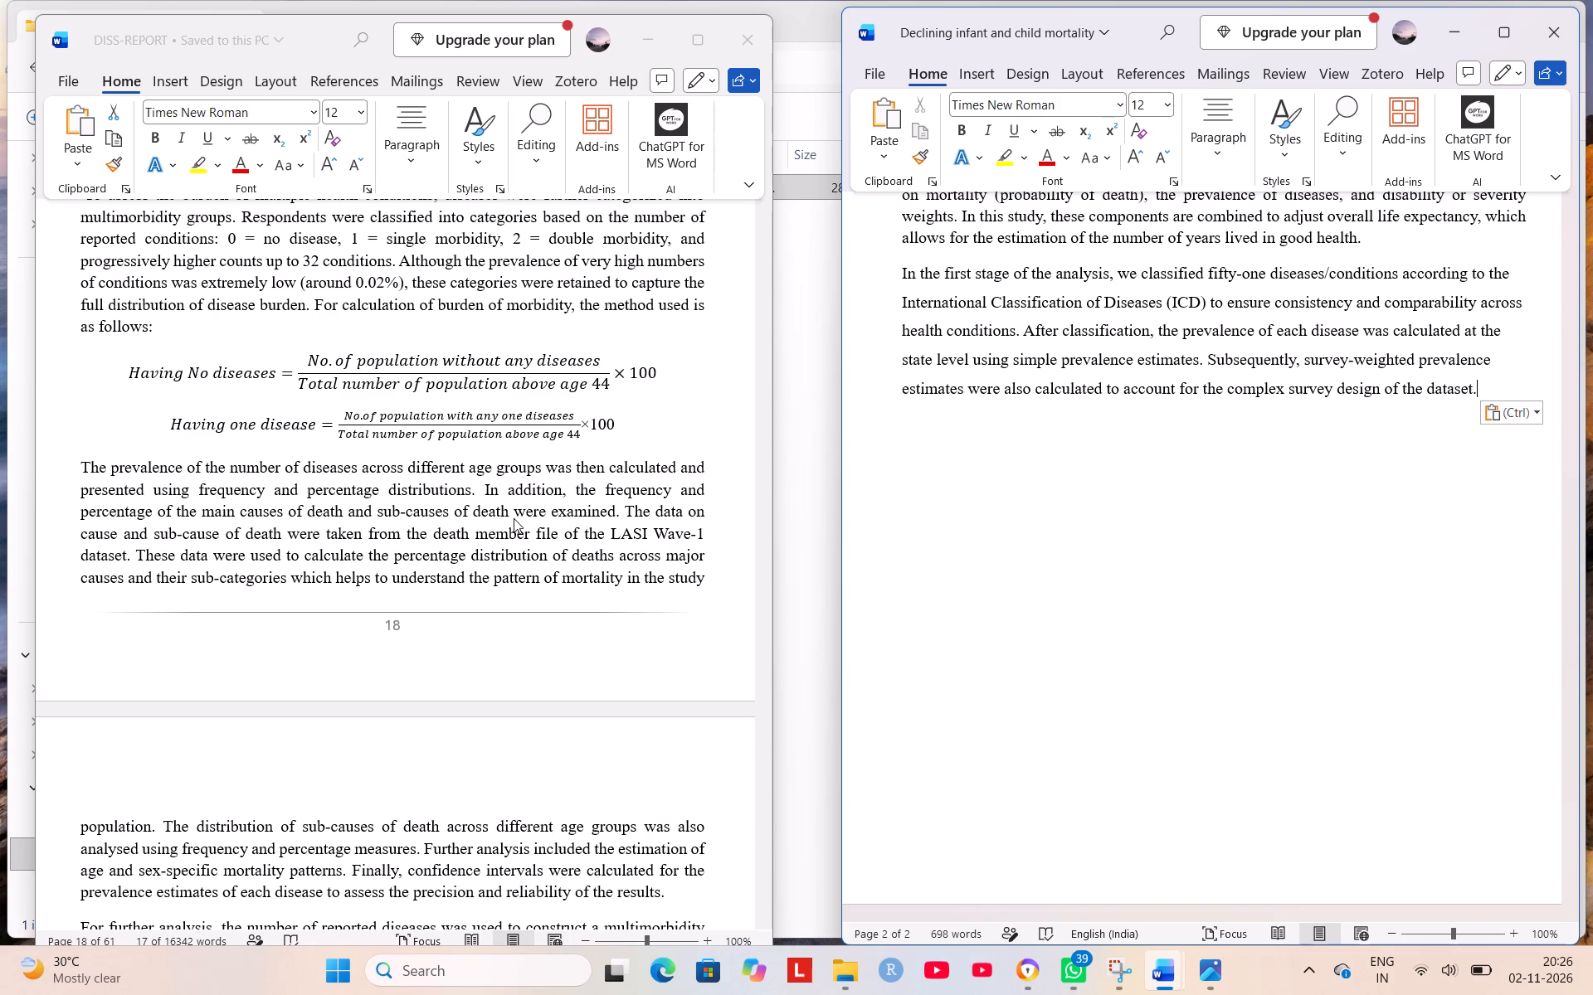
click(474, 491)
drag(474, 491, 212, 487)
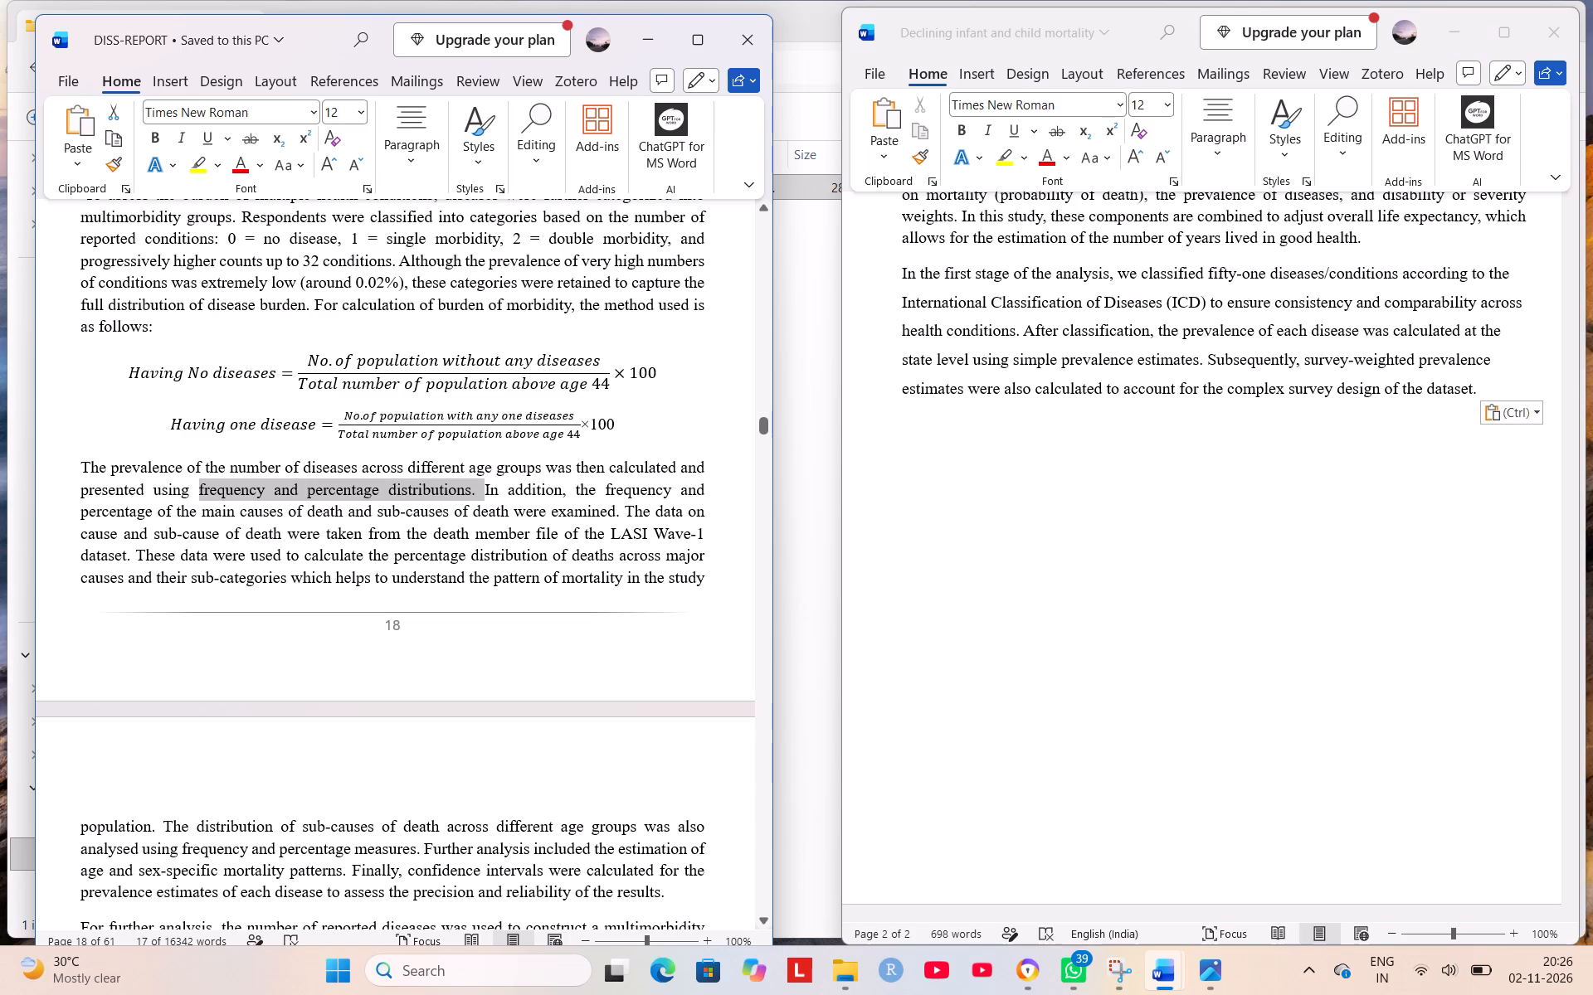
drag(212, 487, 56, 467)
key(ctrl+c)
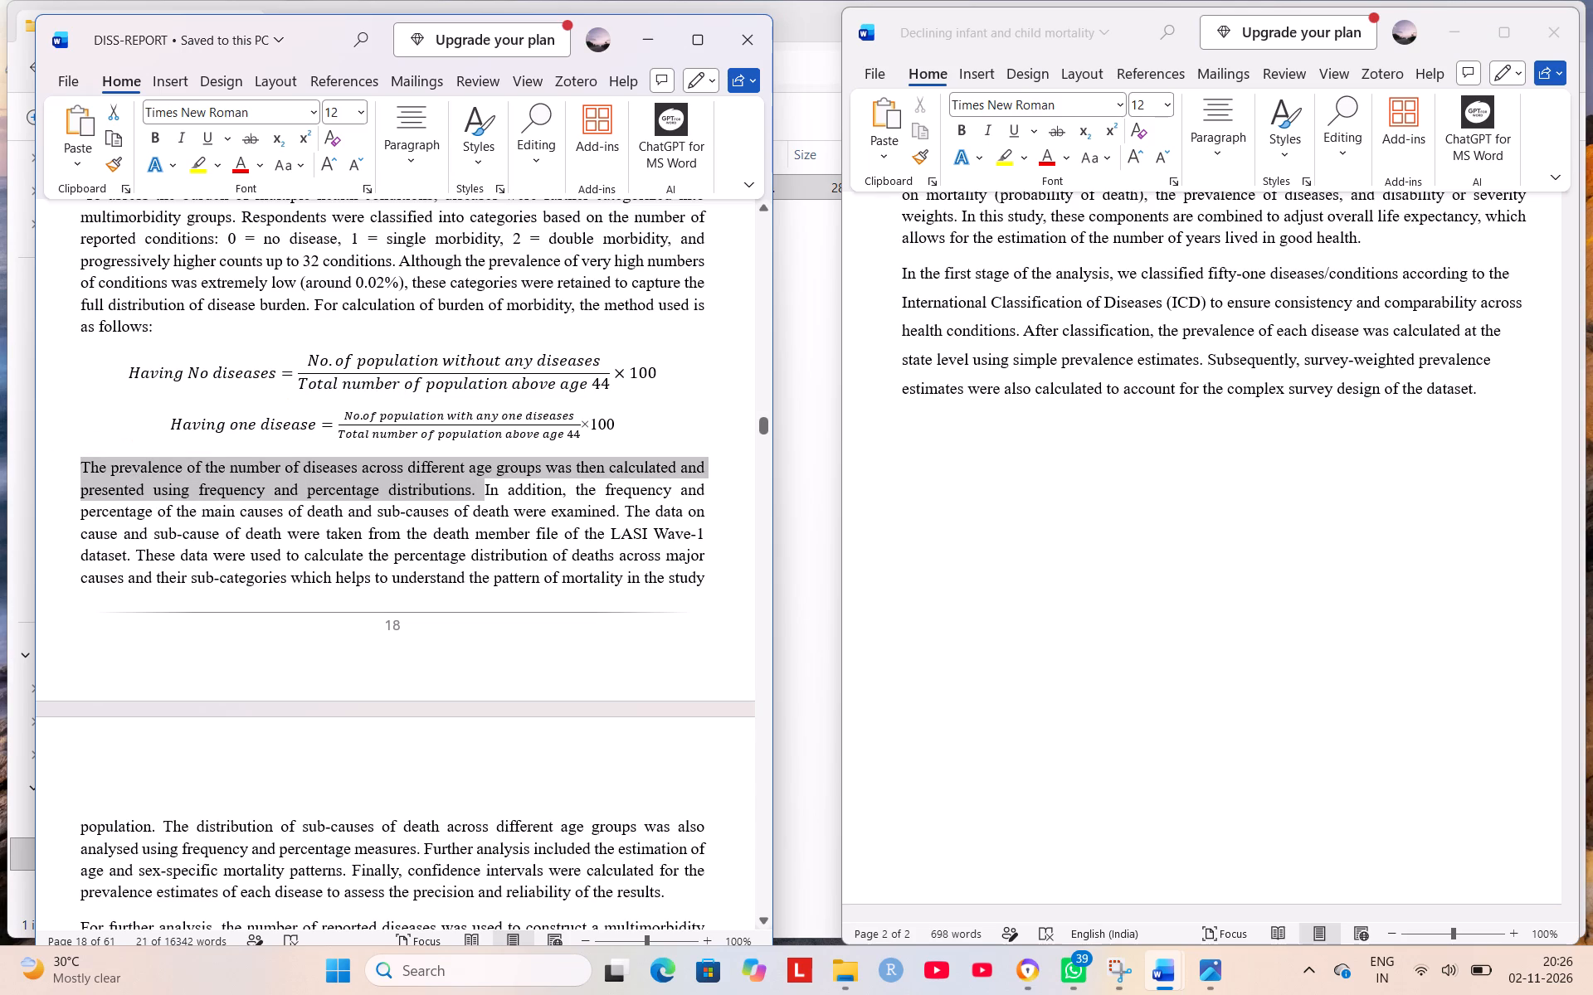
click(1491, 386)
key(space)
key(ctrl+v)
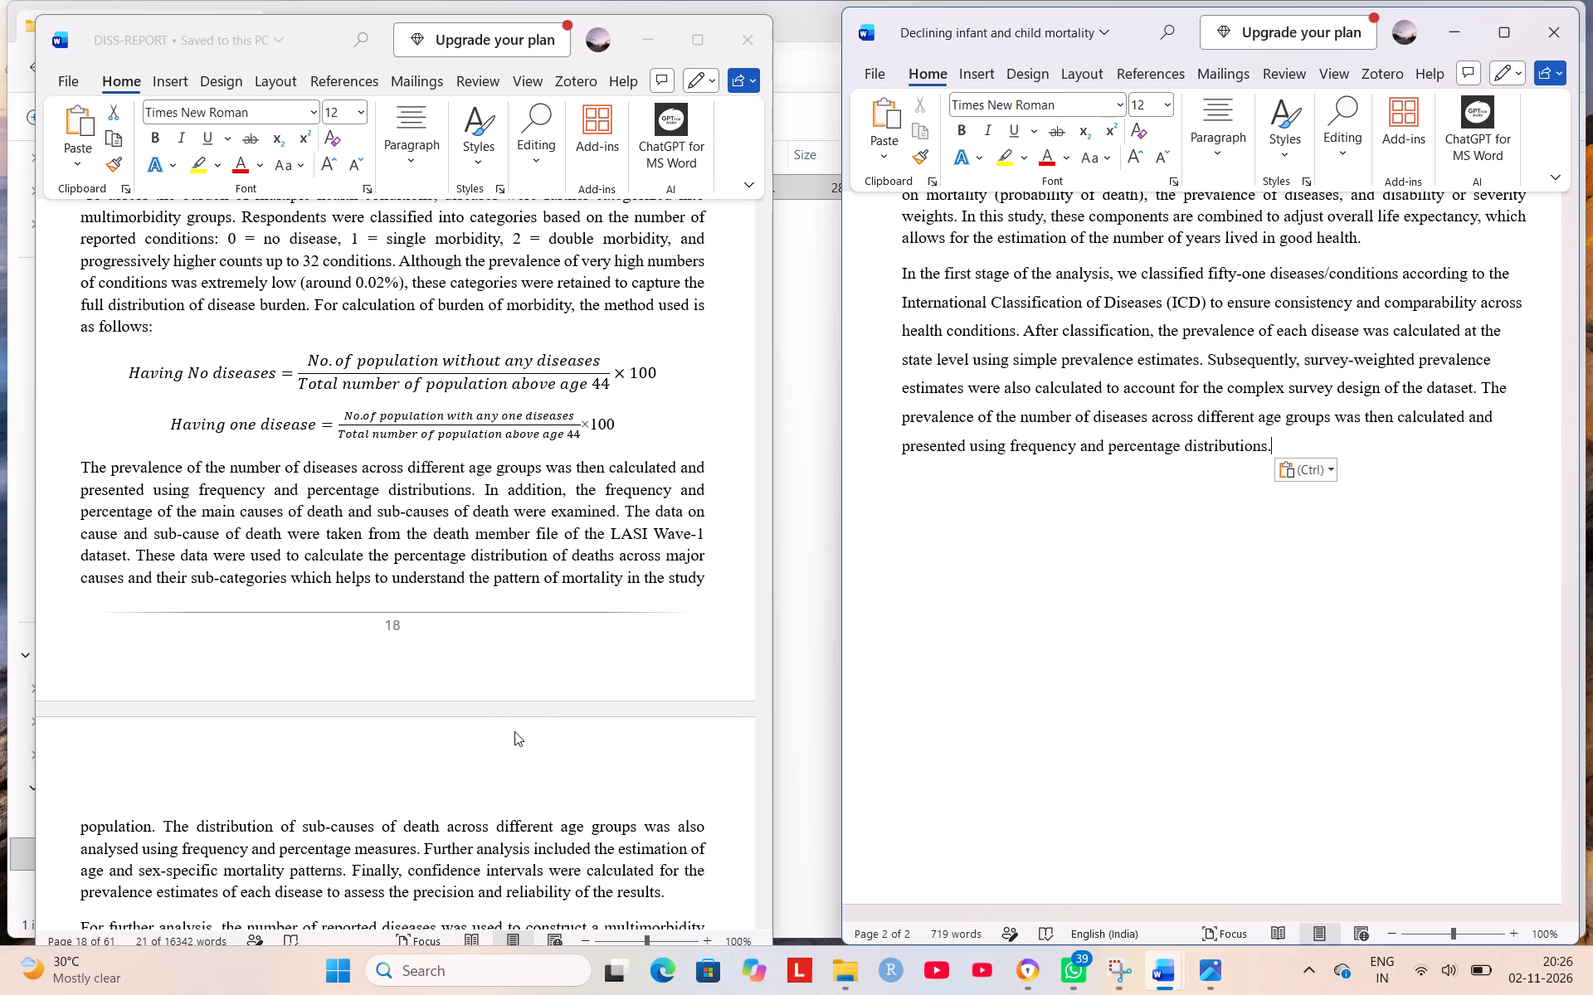
Append the report's sentence "Finally, confidence intervals were calculated for the prevalence estimates…" to the end of the methodology paragraph.
scroll(566, 758, down, 4)
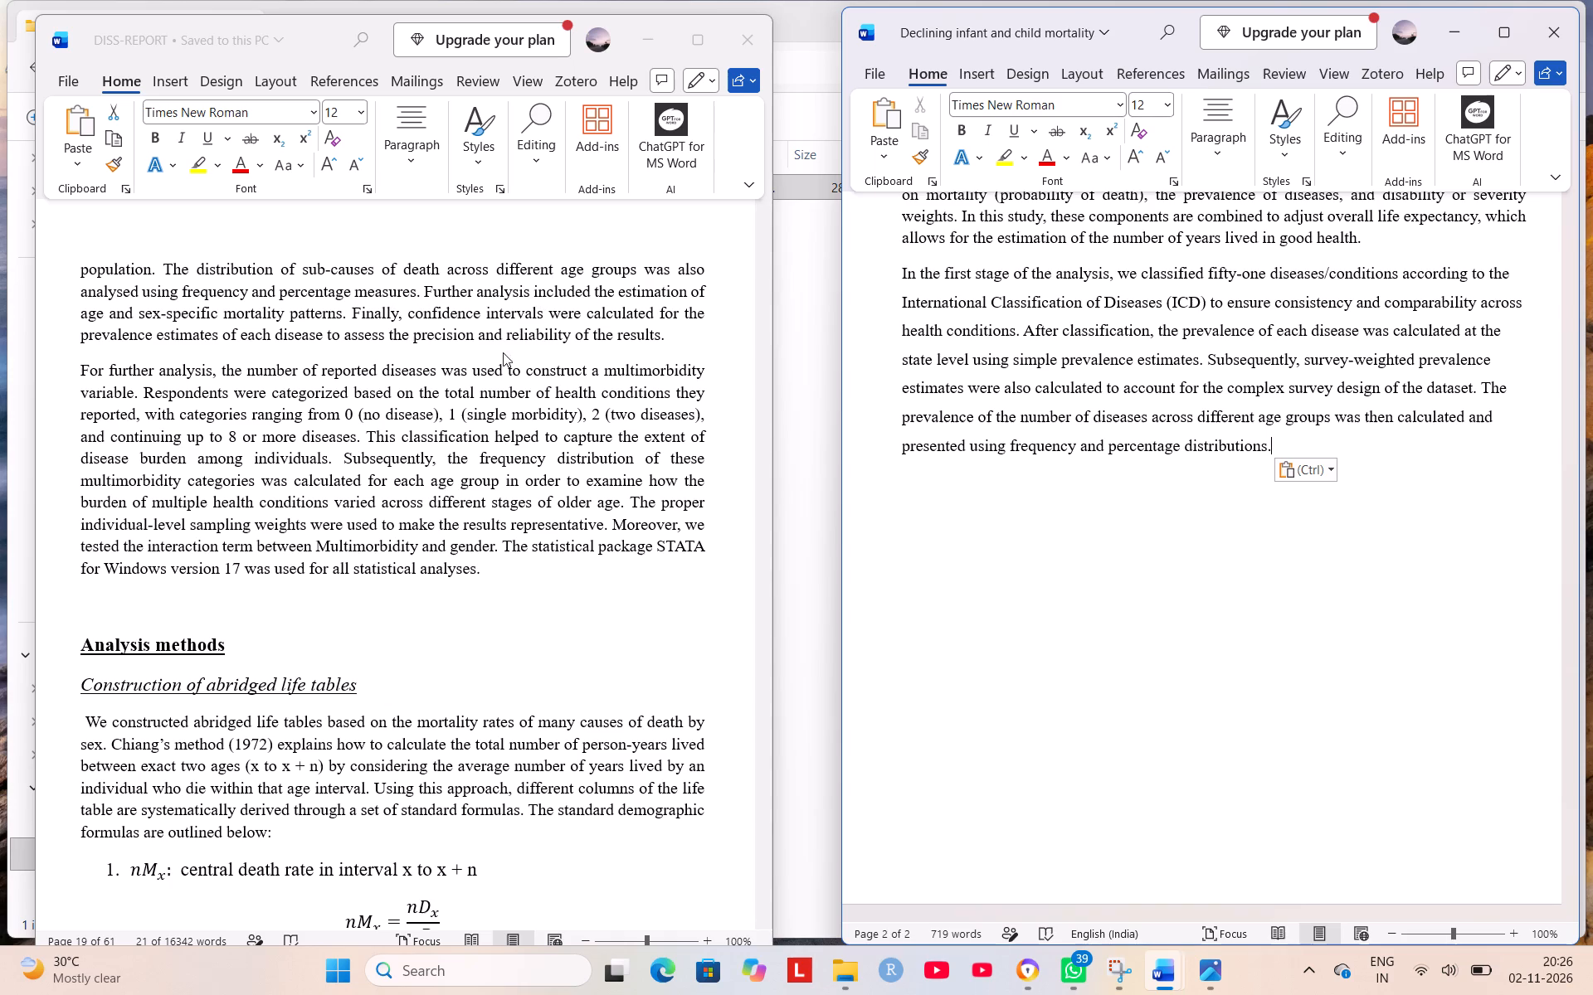
click(671, 336)
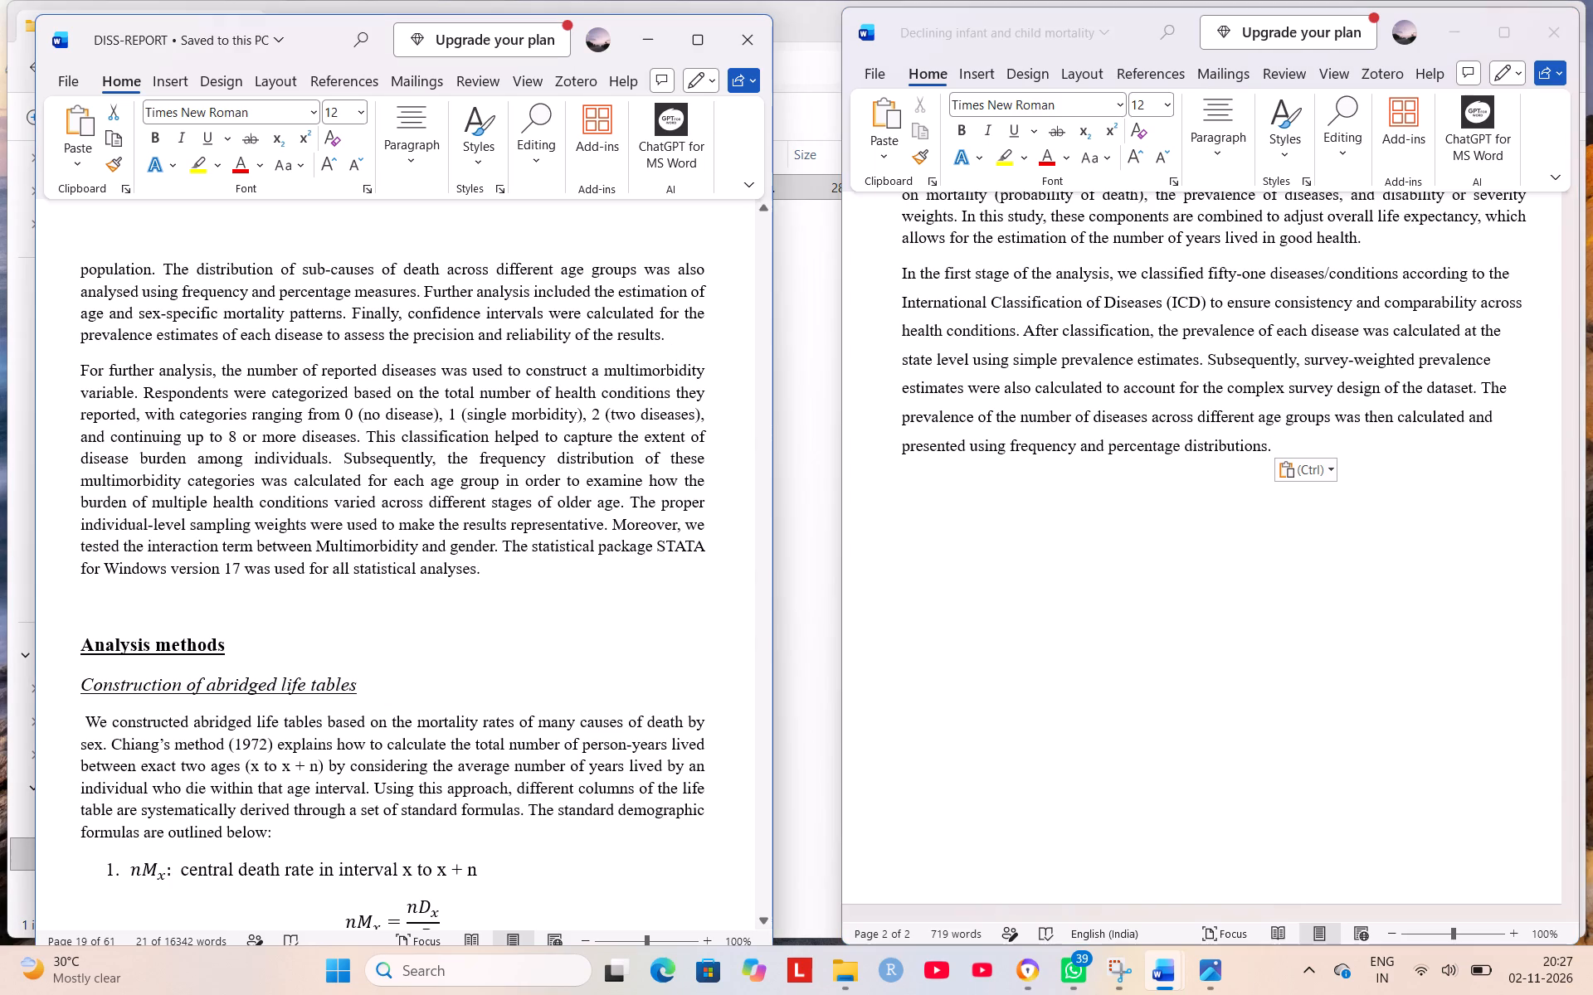
drag(671, 336, 426, 323)
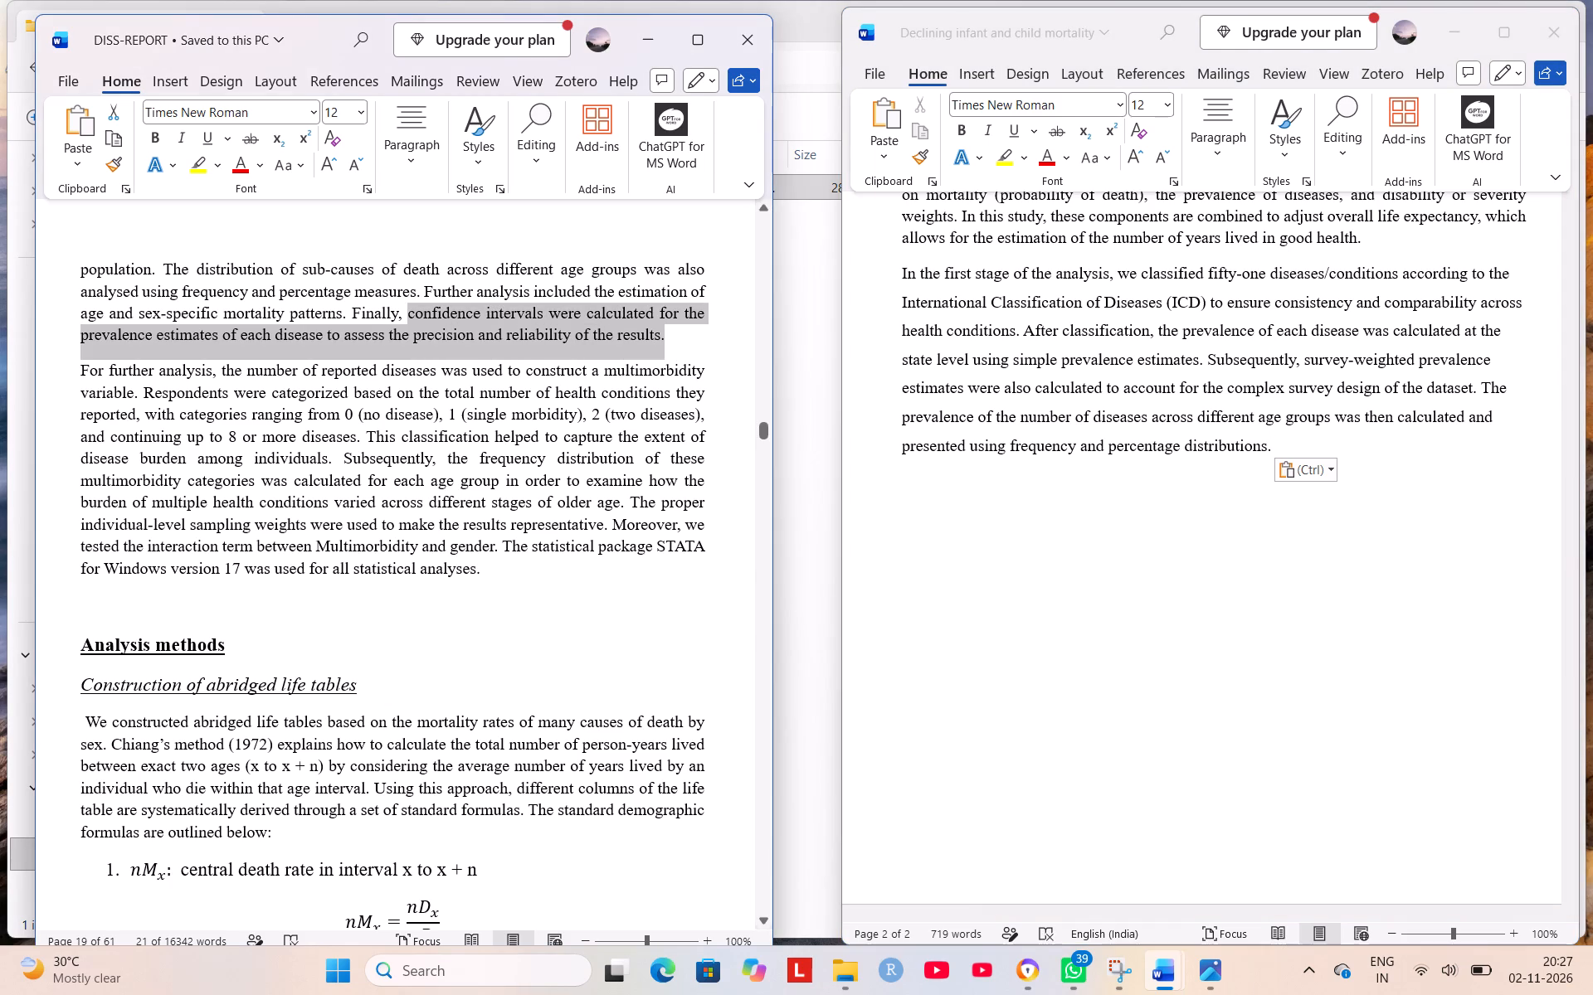
drag(426, 323, 421, 318)
drag(421, 318, 407, 318)
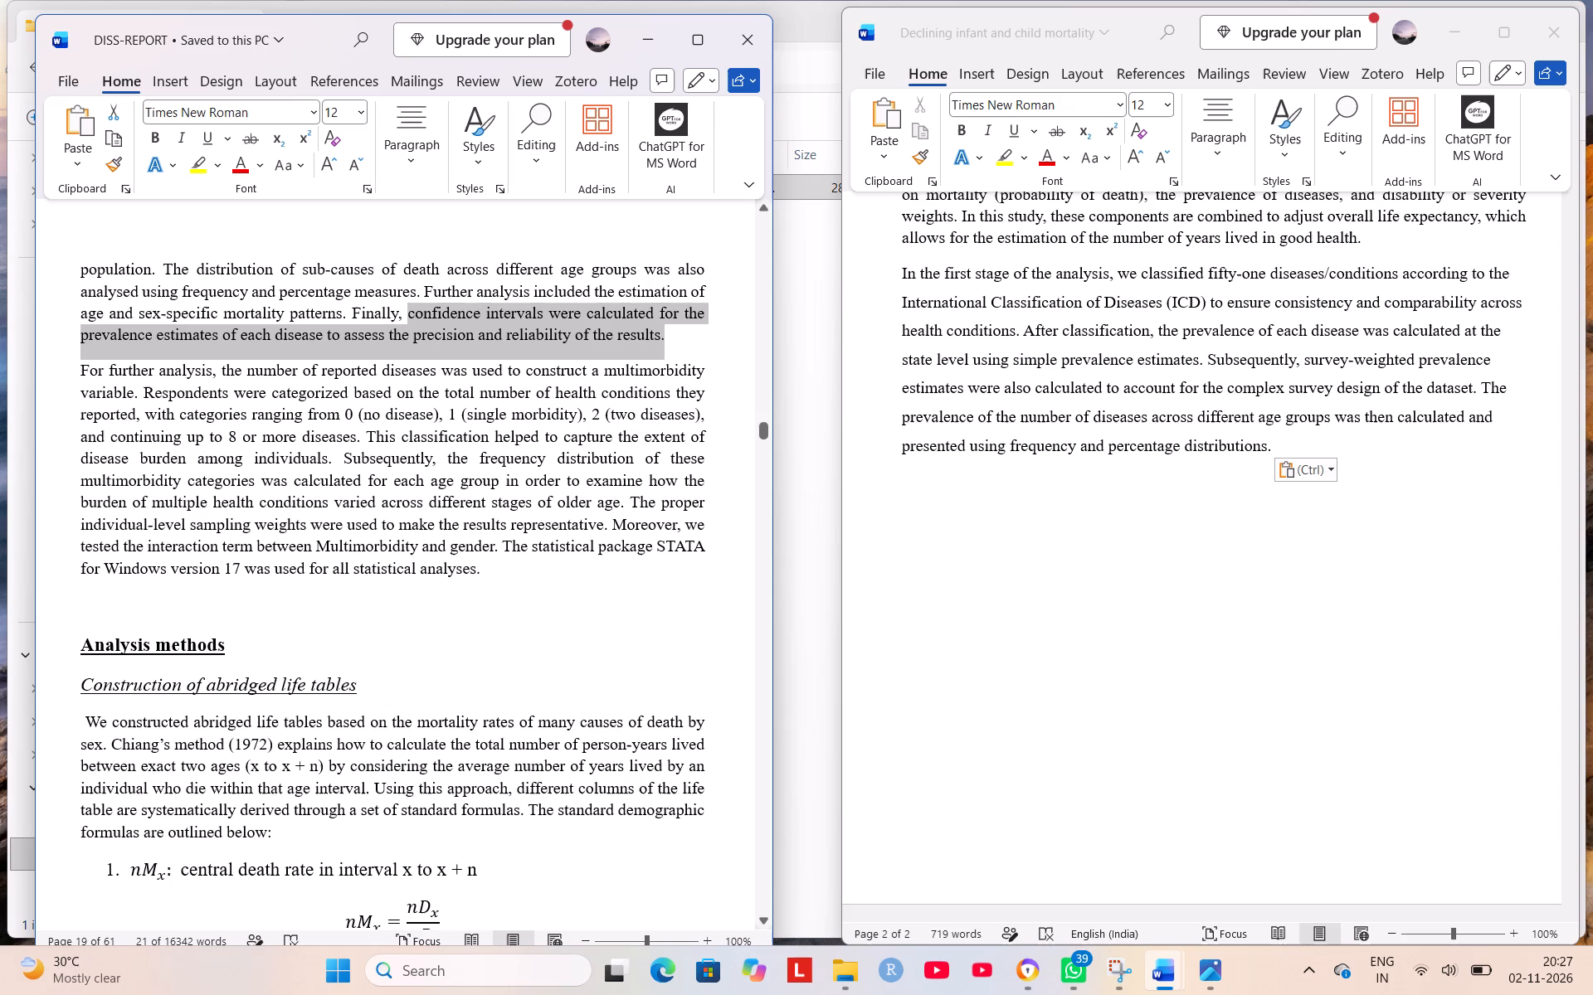
drag(407, 318, 381, 319)
key(ctrl+c)
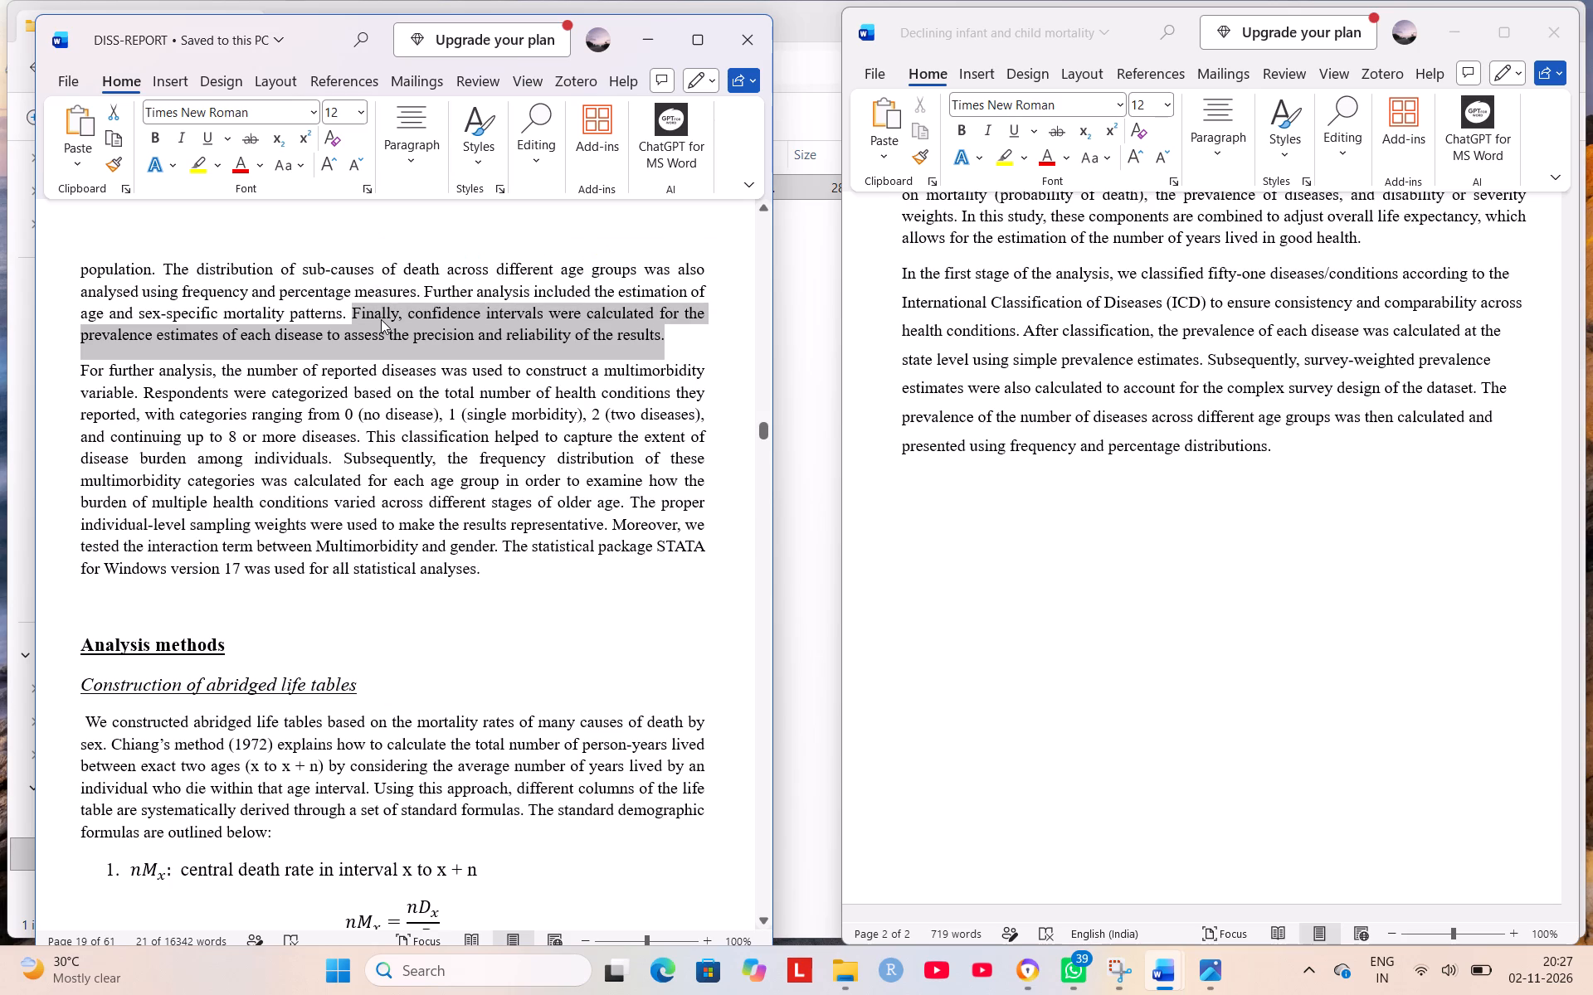
click(1283, 438)
key(space)
key(ctrl+v)
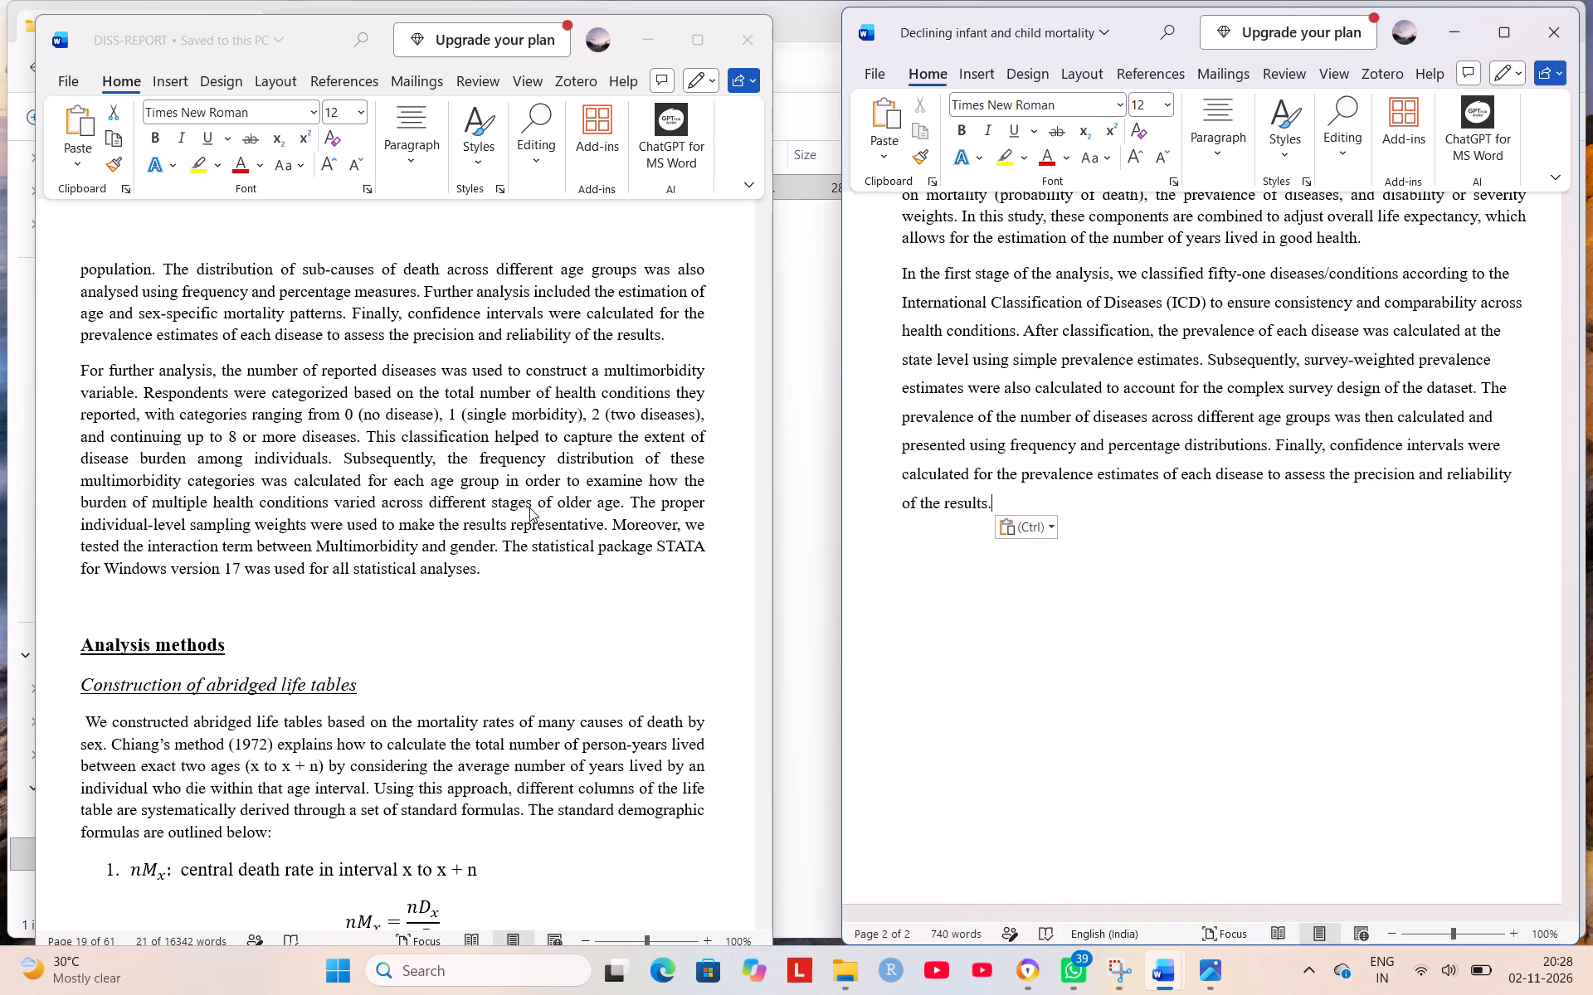
Append the report's closing sentences on individual-level sampling weights, the Multimorbidity and gender interaction term, and STATA version 17 to the methodology paragraph.
click(639, 498)
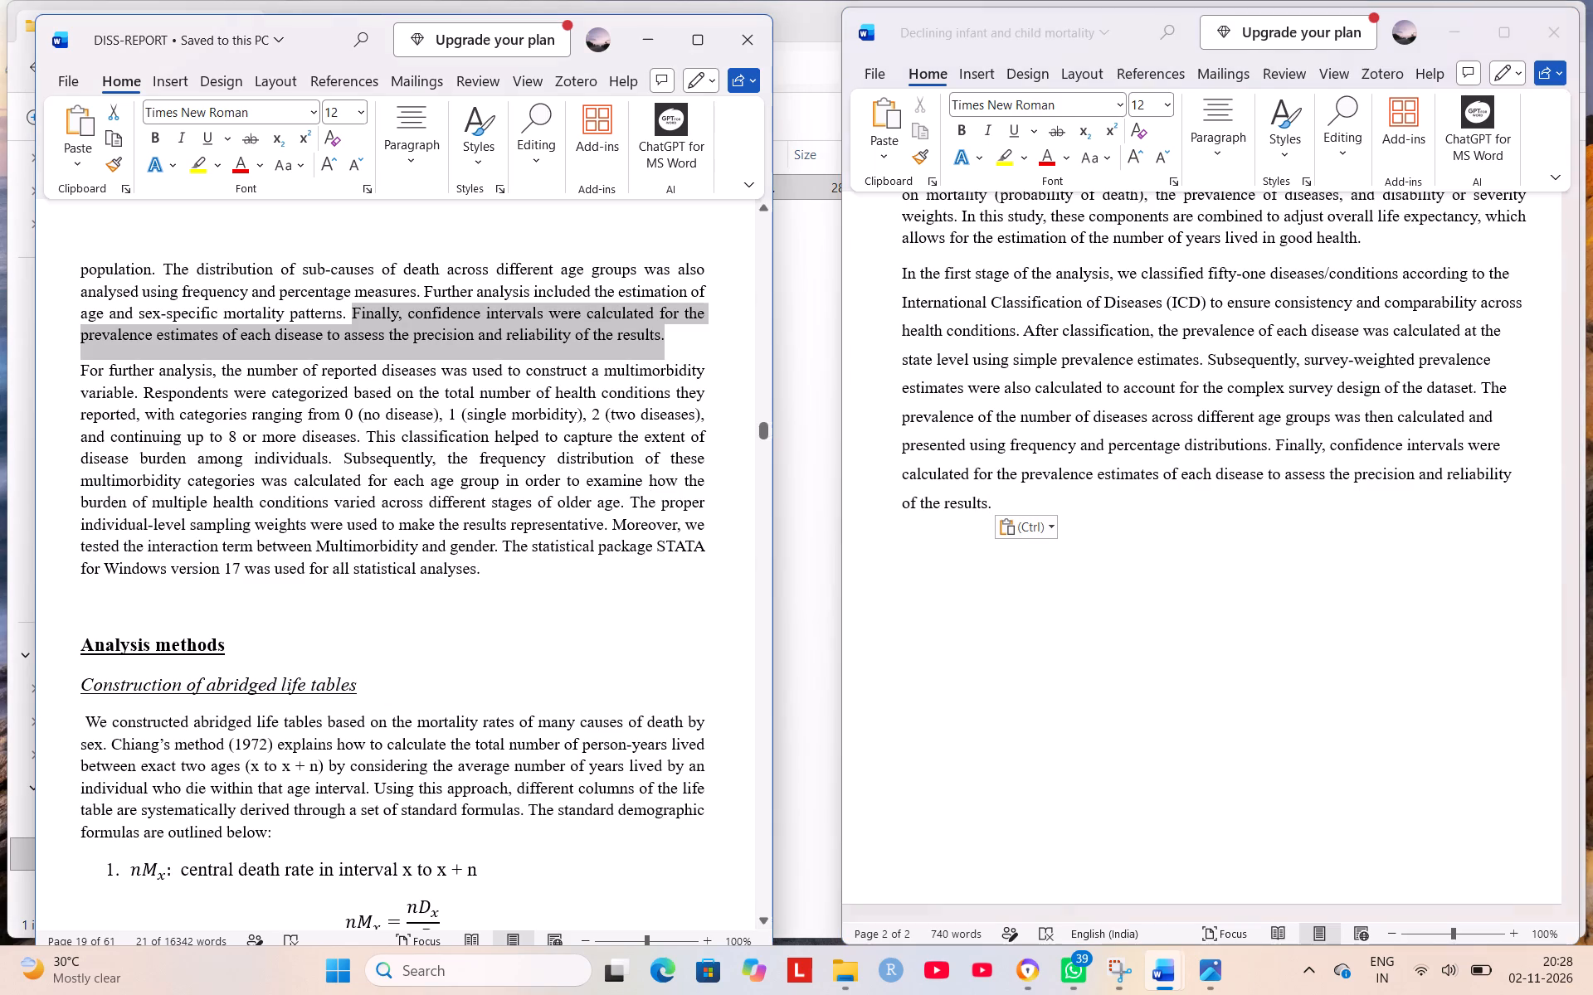
drag(631, 502, 632, 576)
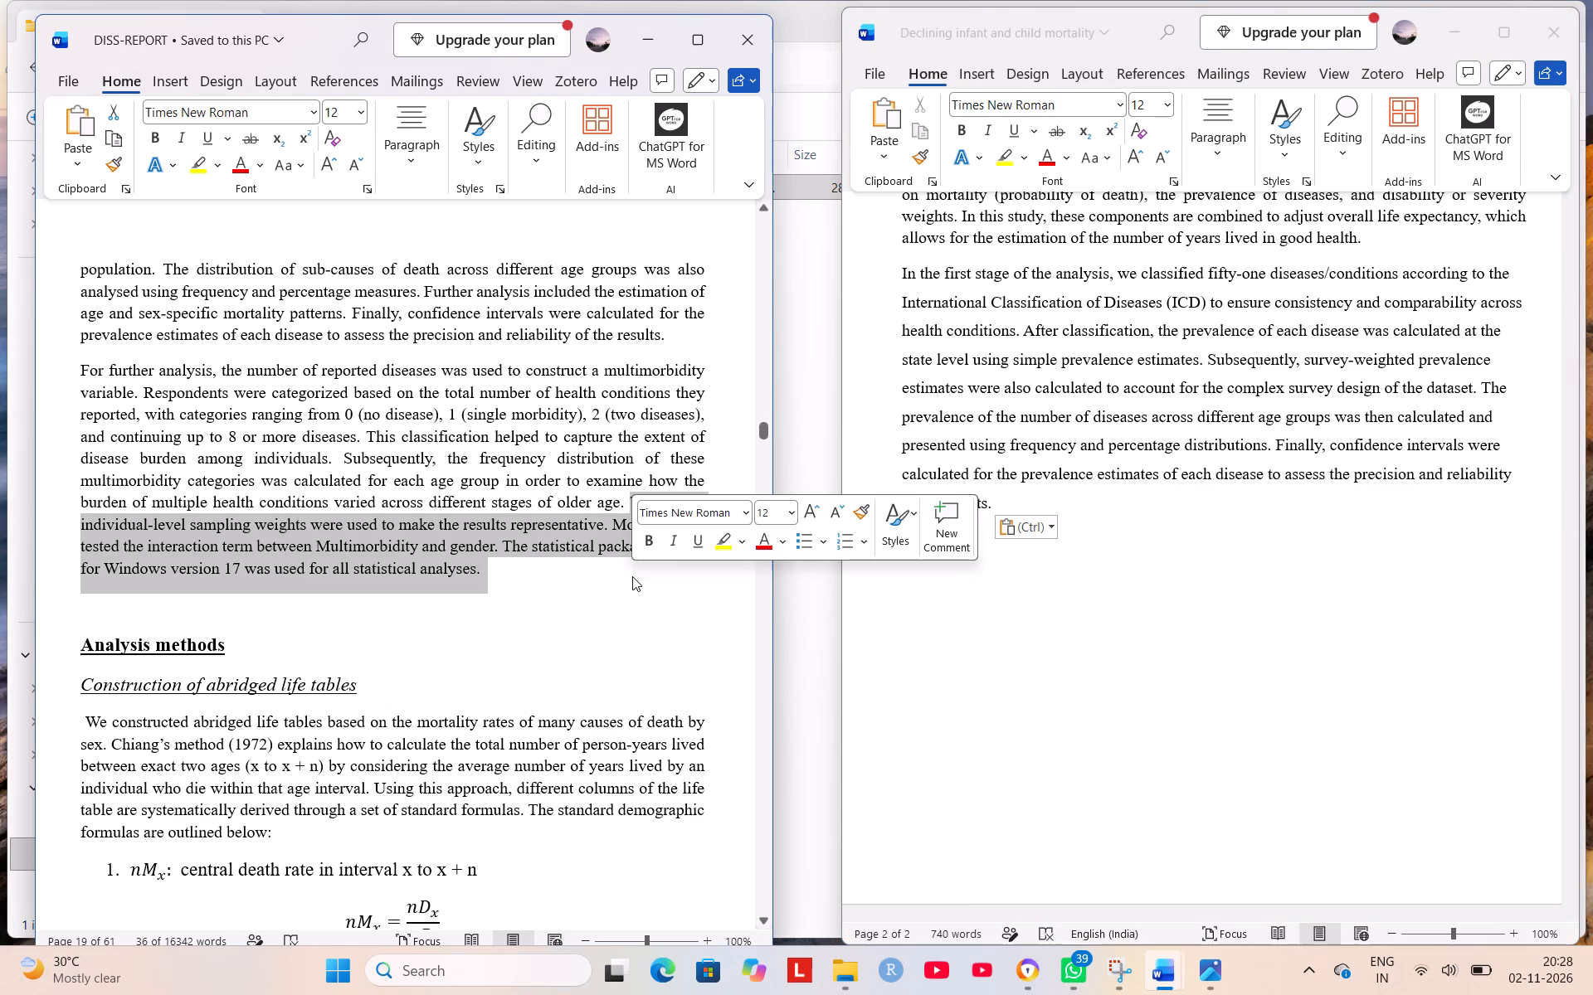
key(ctrl+c)
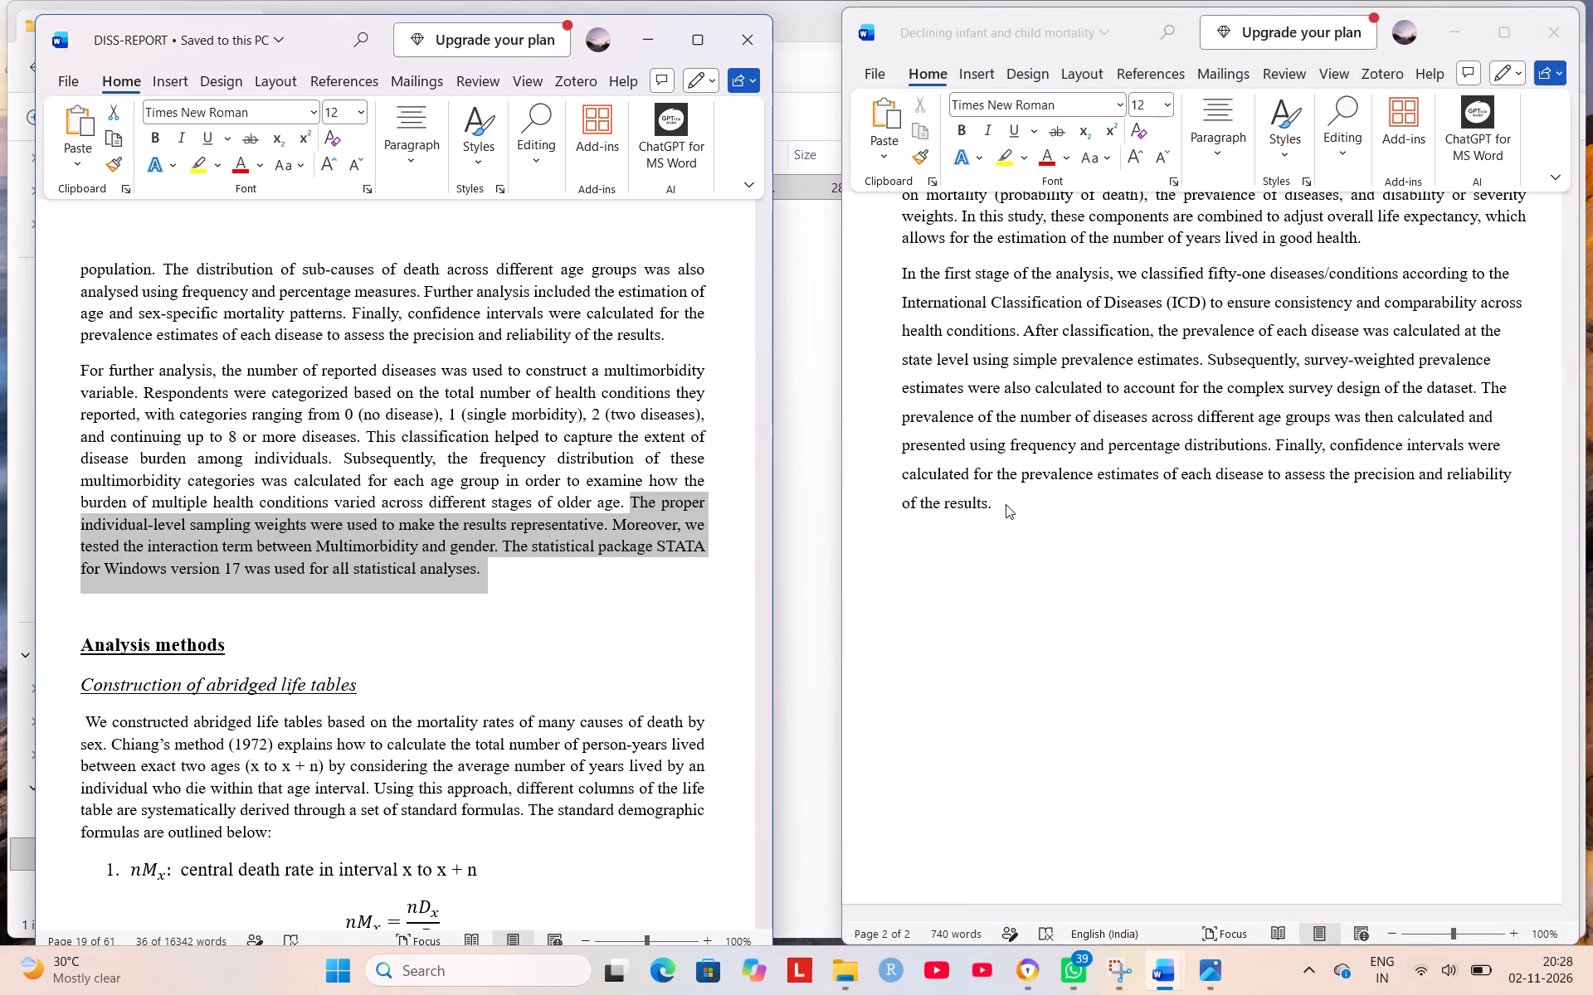
click(997, 507)
key(ctrl+v)
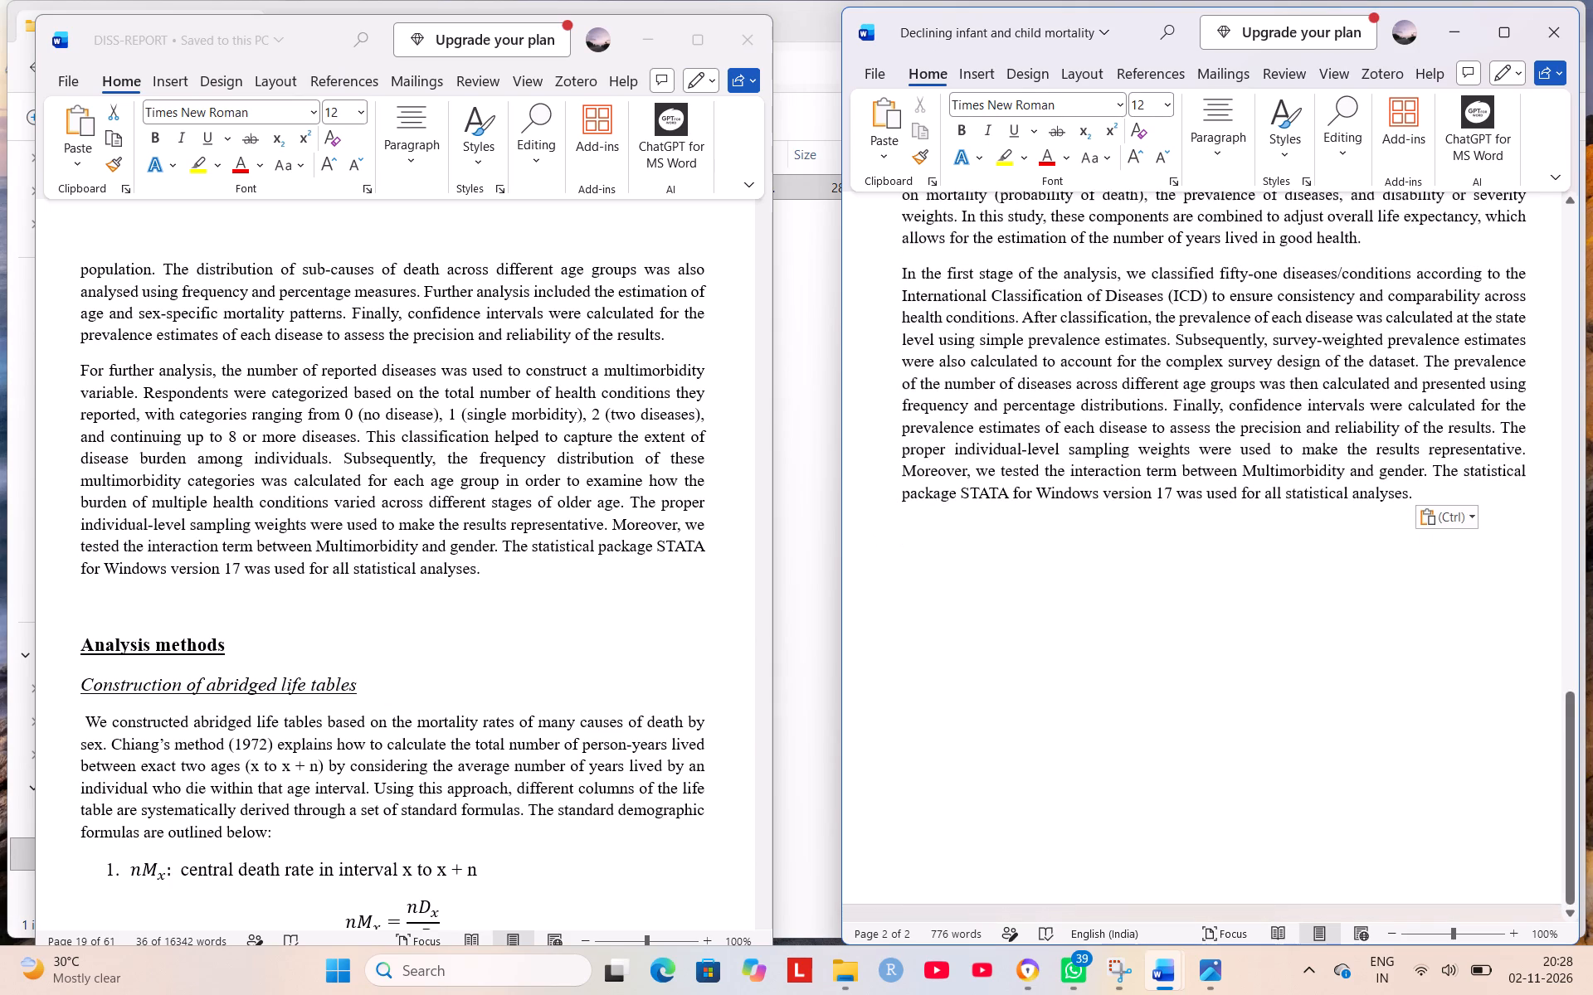
Copy the abridged life tables text, from "We constructed abridged life tables" to "standard formulas", into a new paragraph below the STATA sentence.
scroll(490, 722, down, 2)
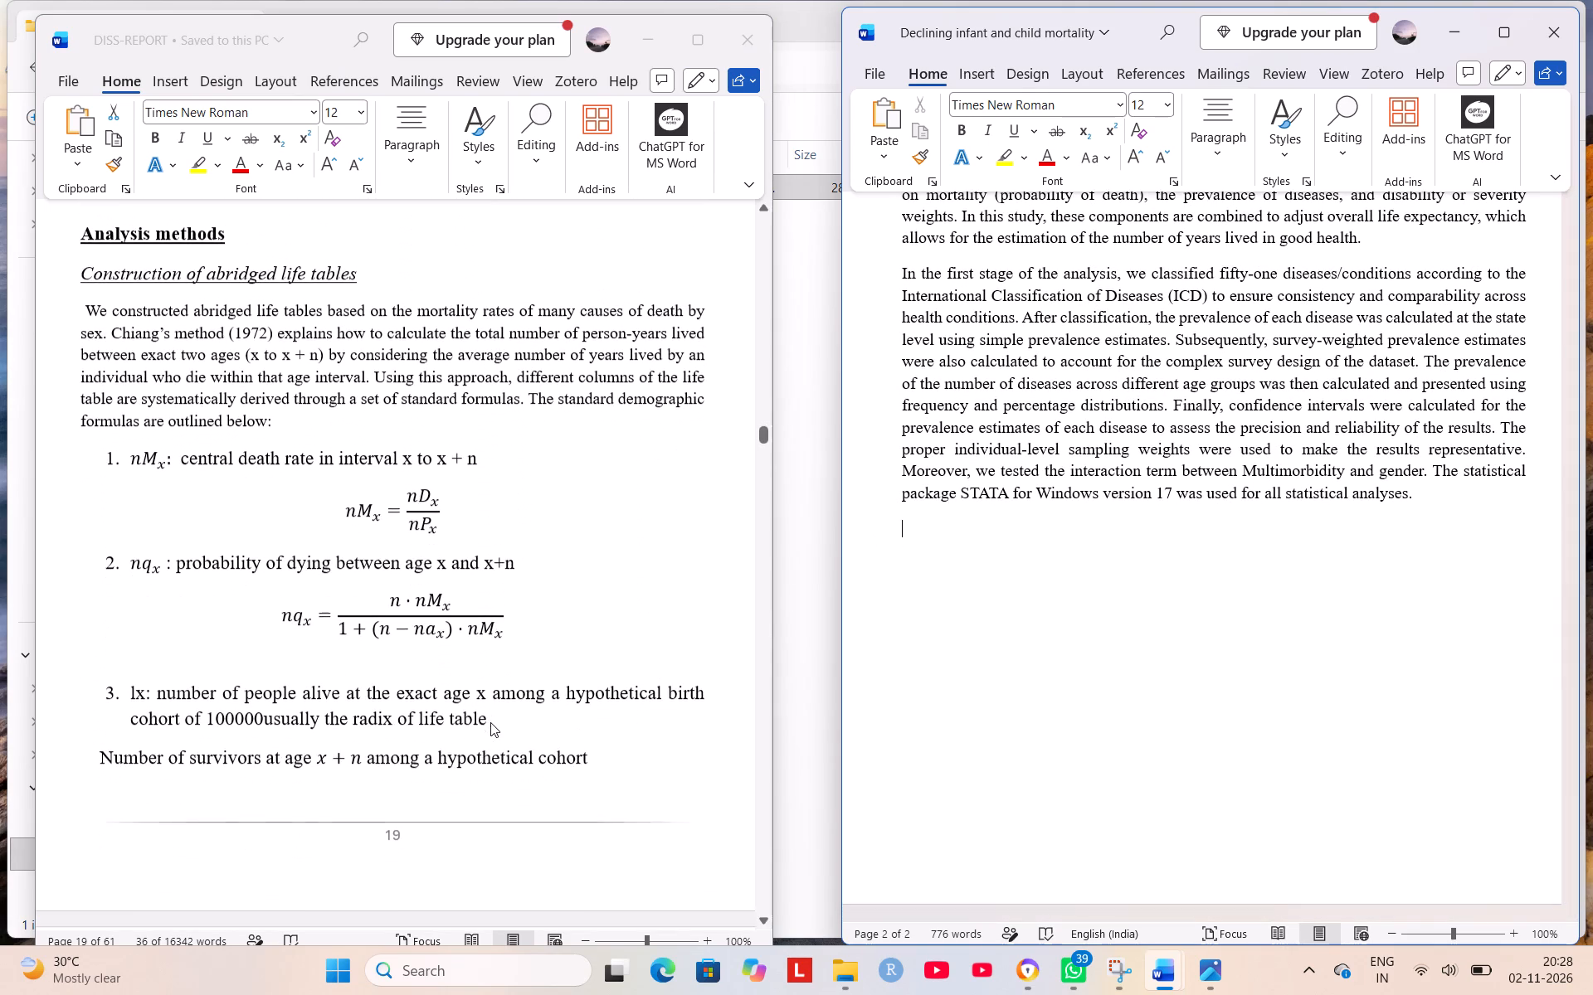
scroll(490, 722, down, 1)
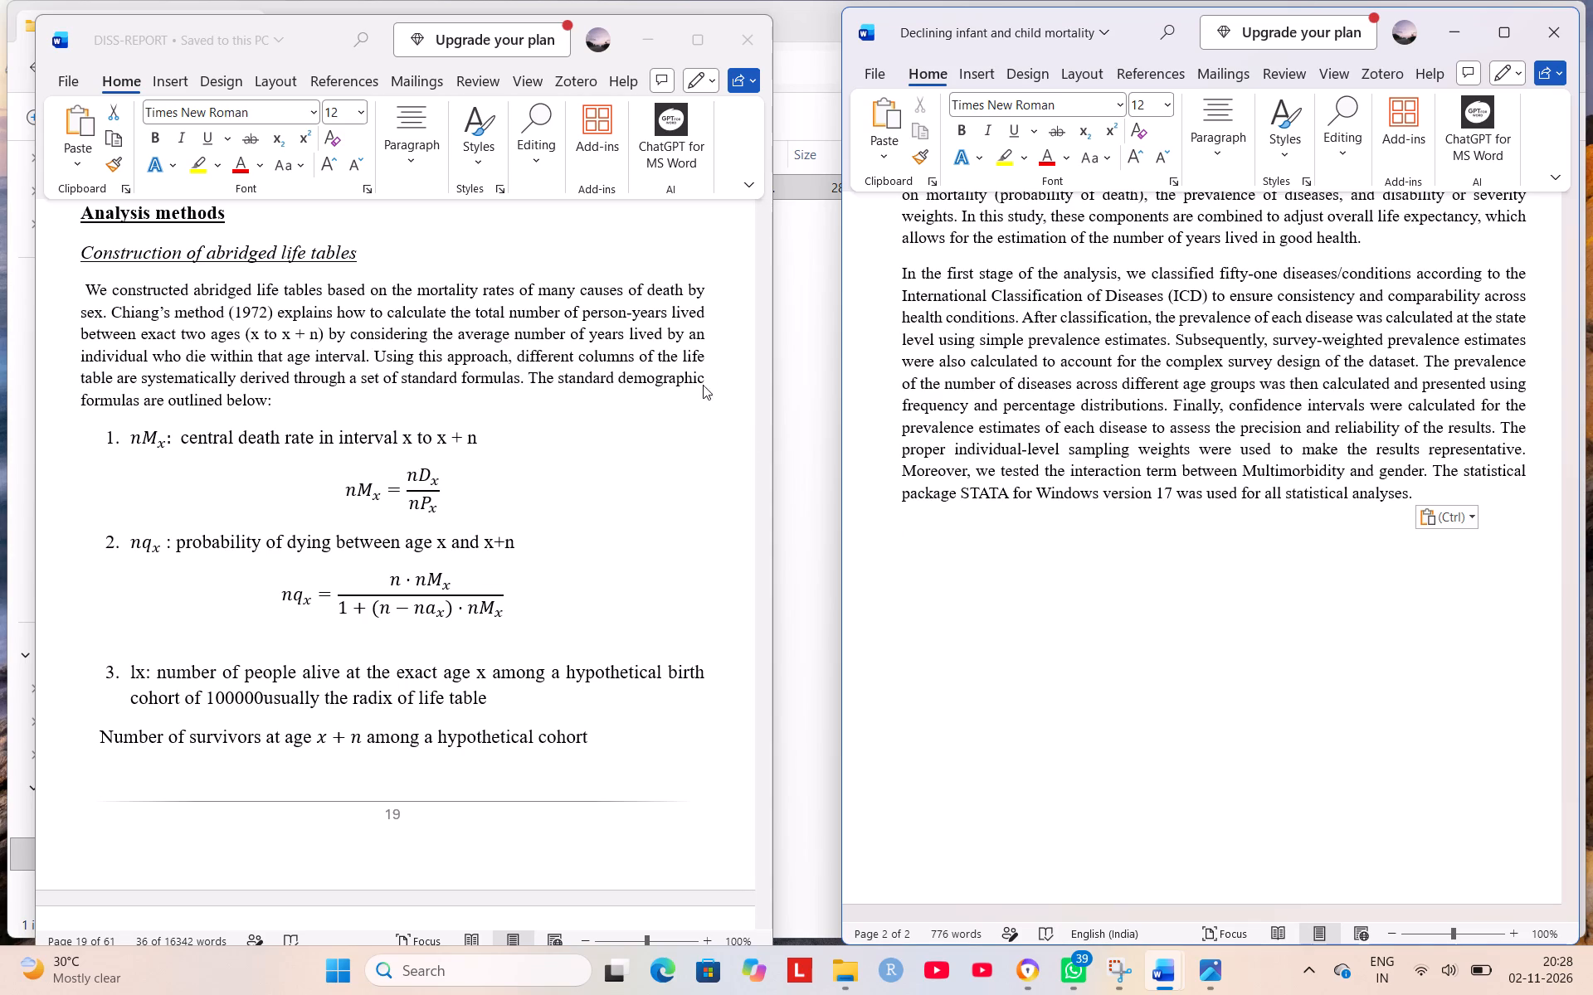
click(525, 376)
drag(525, 376, 504, 382)
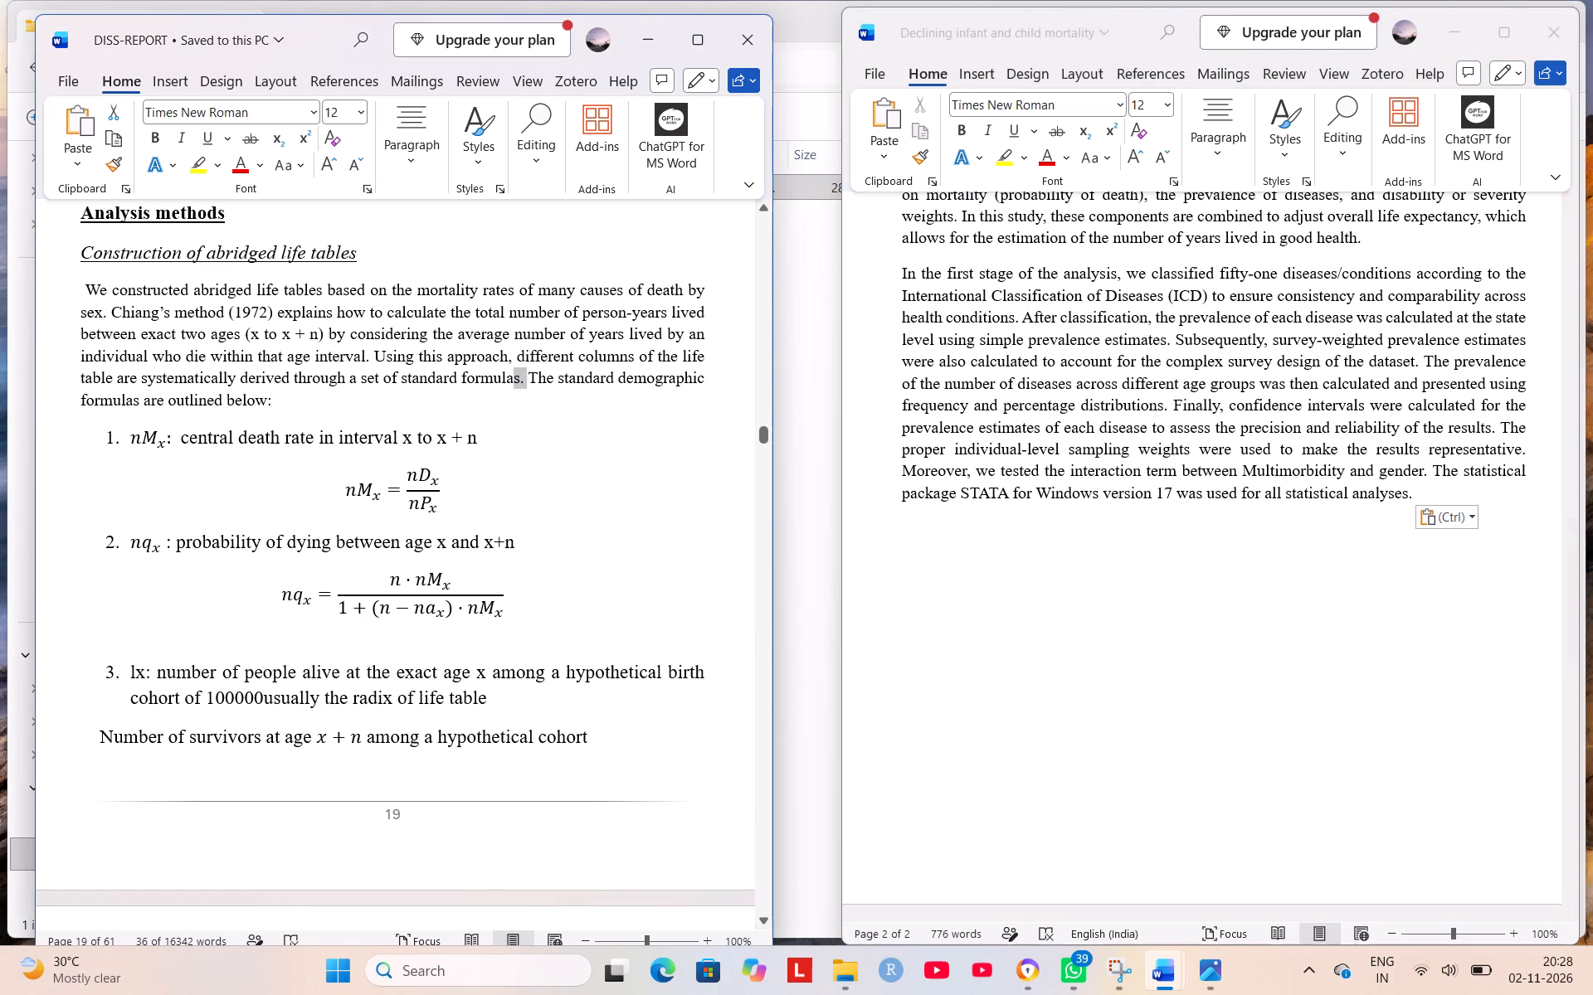
drag(504, 382, 491, 381)
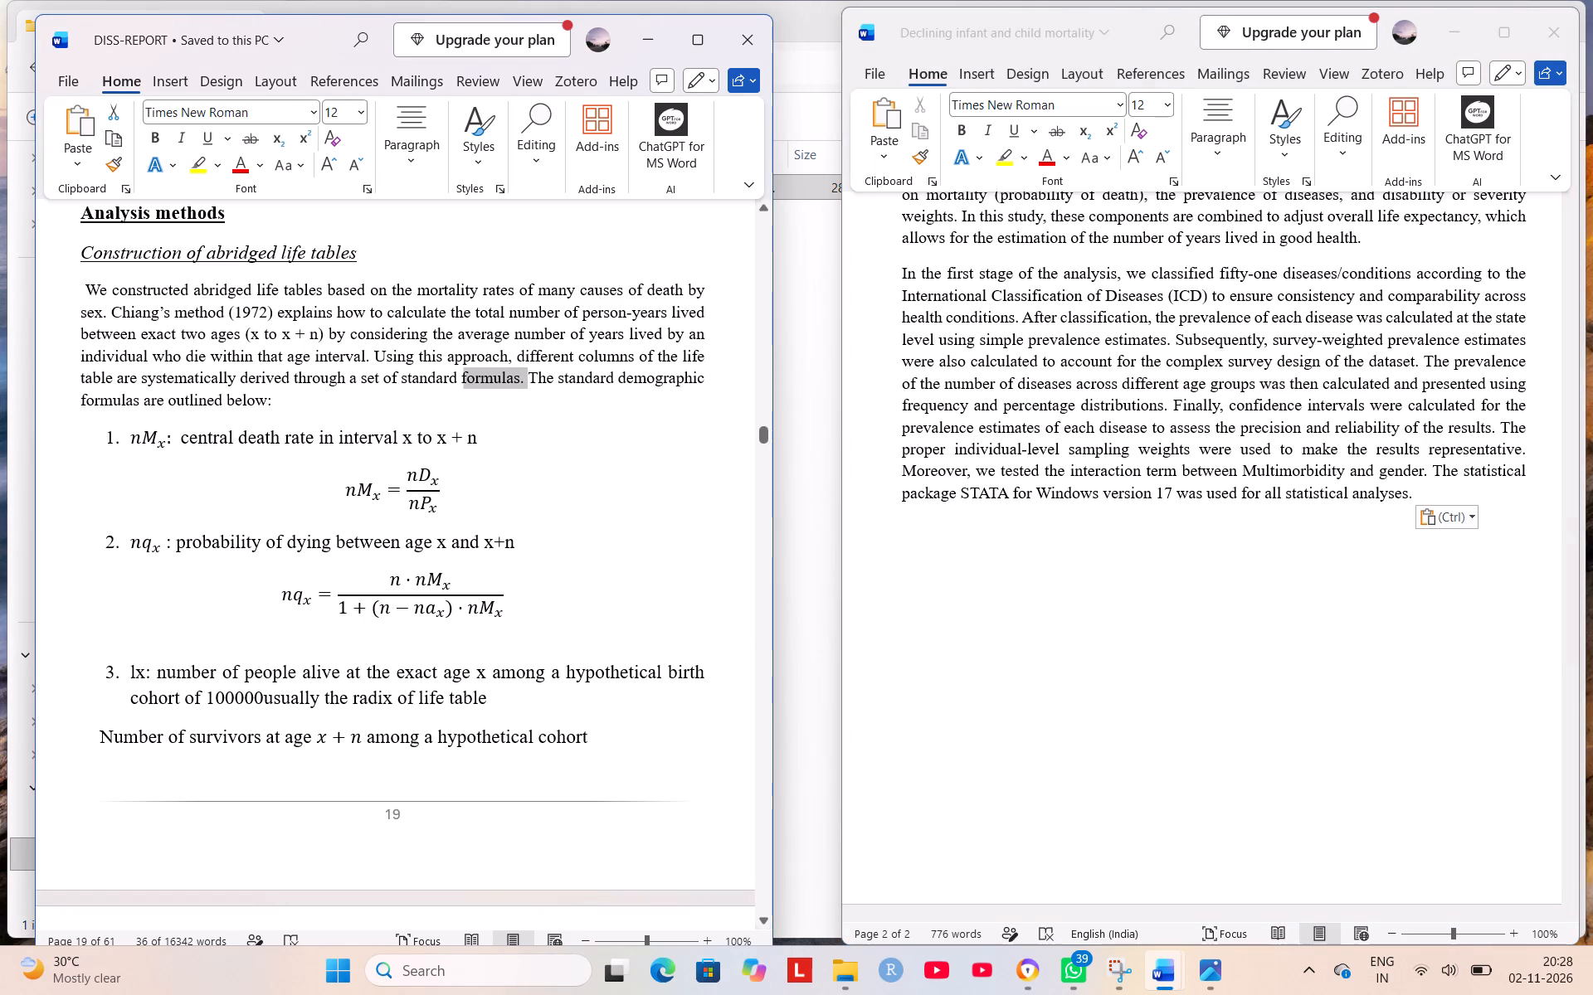
drag(491, 381, 114, 338)
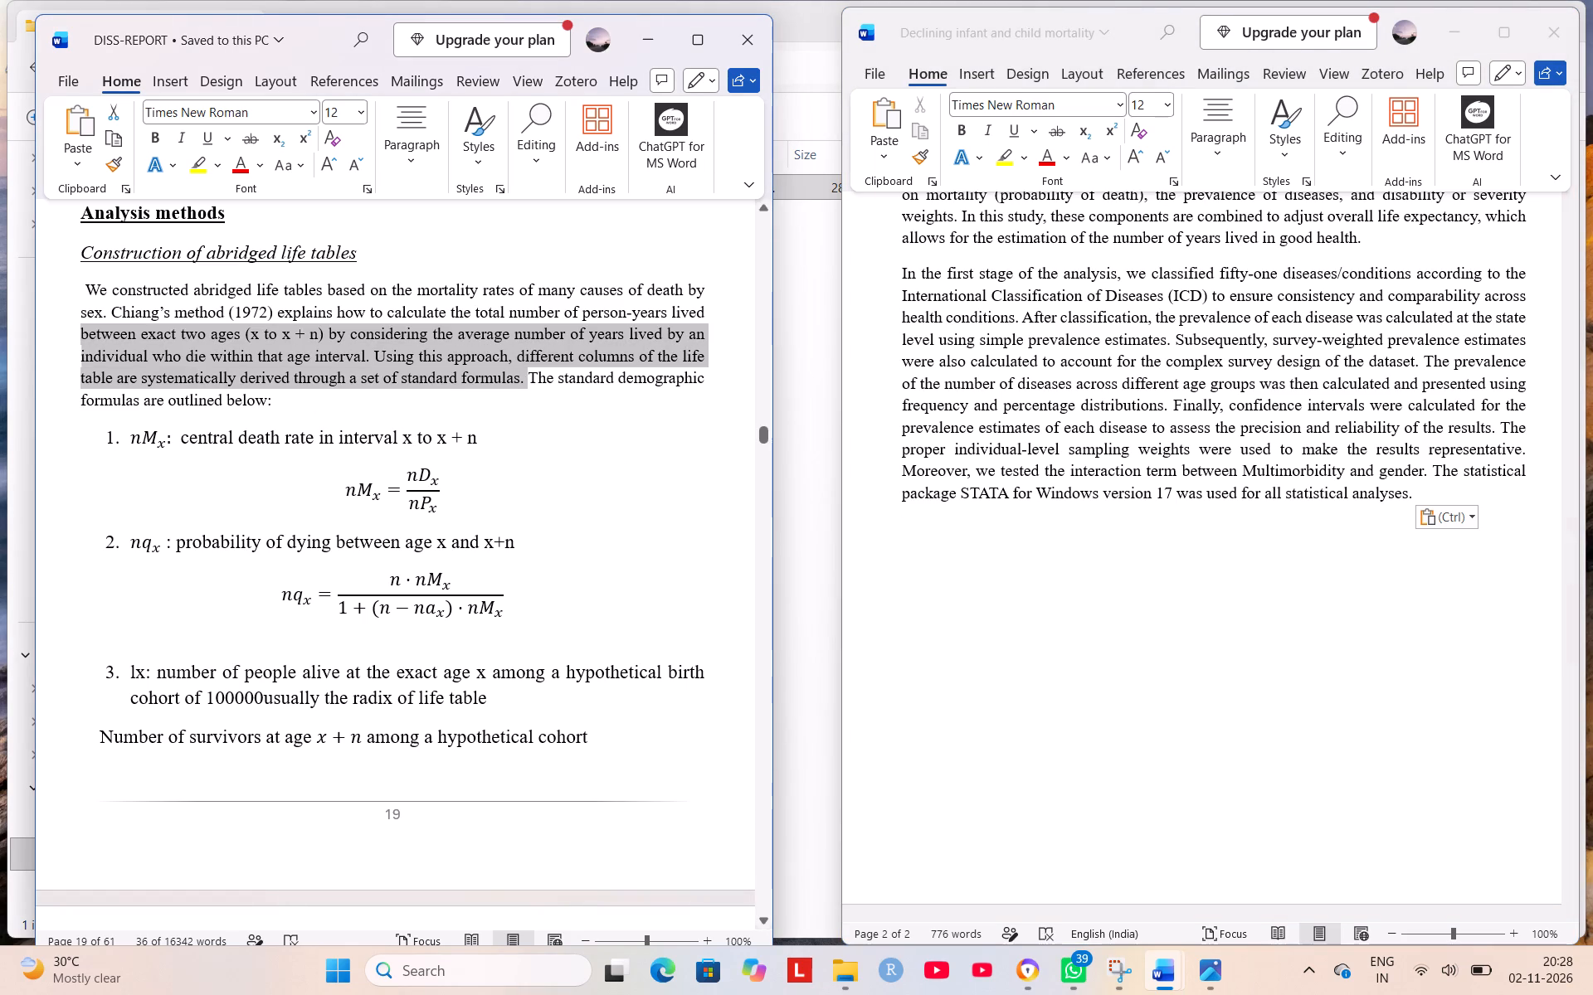
drag(114, 338, 81, 293)
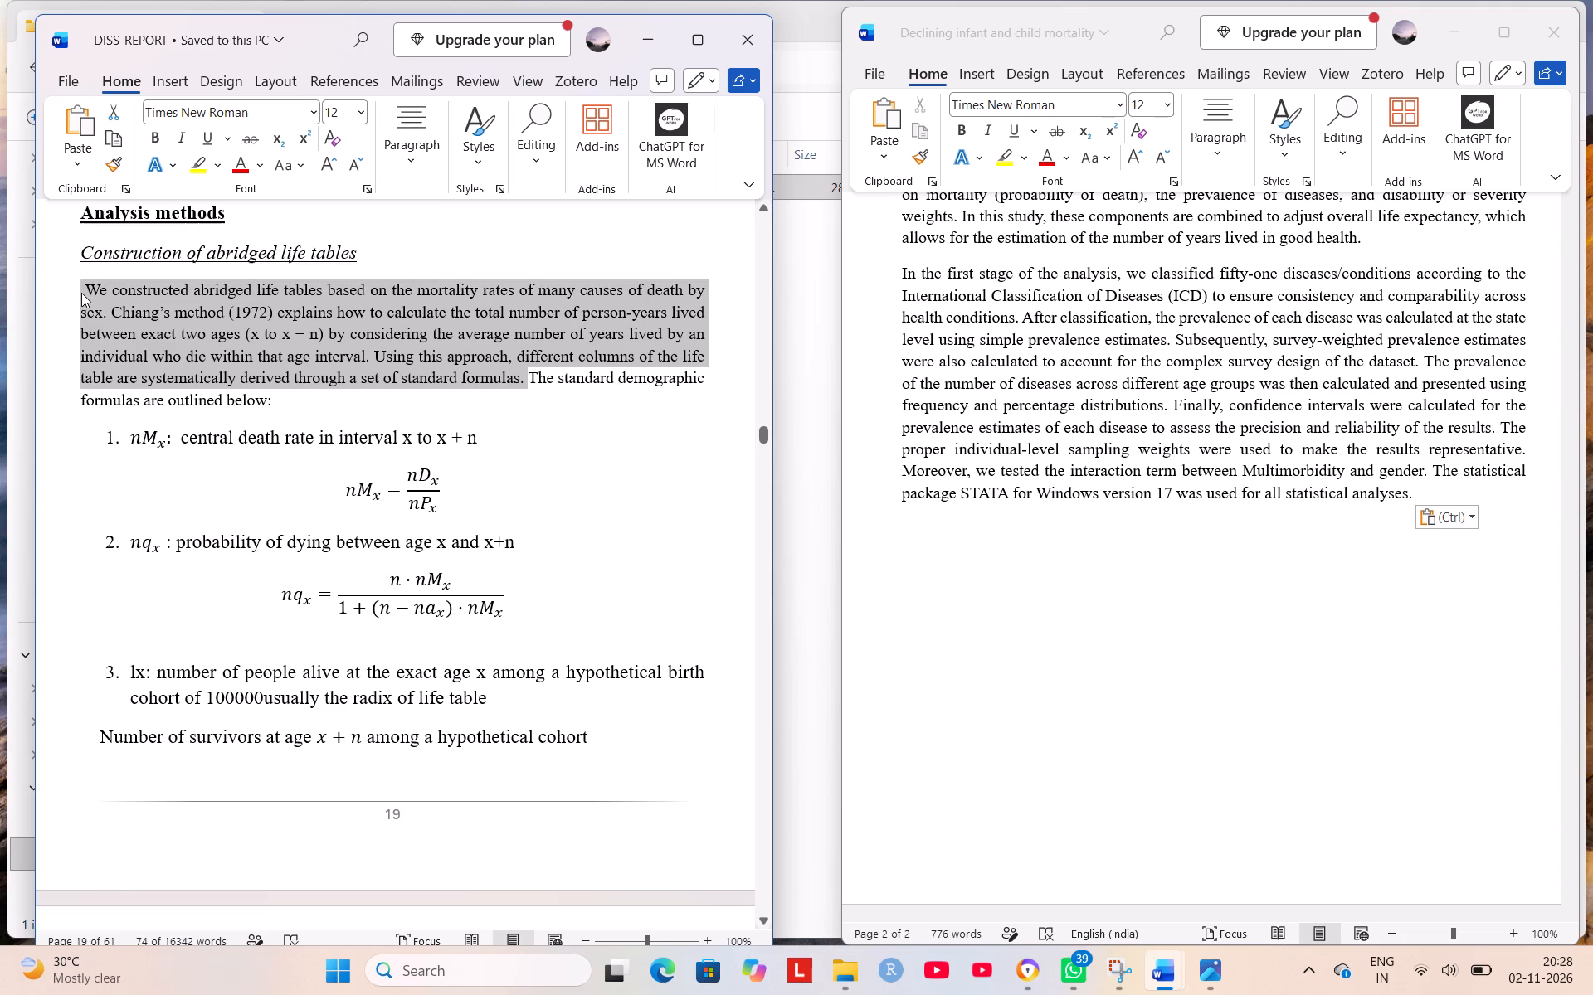
key(ctrl+c)
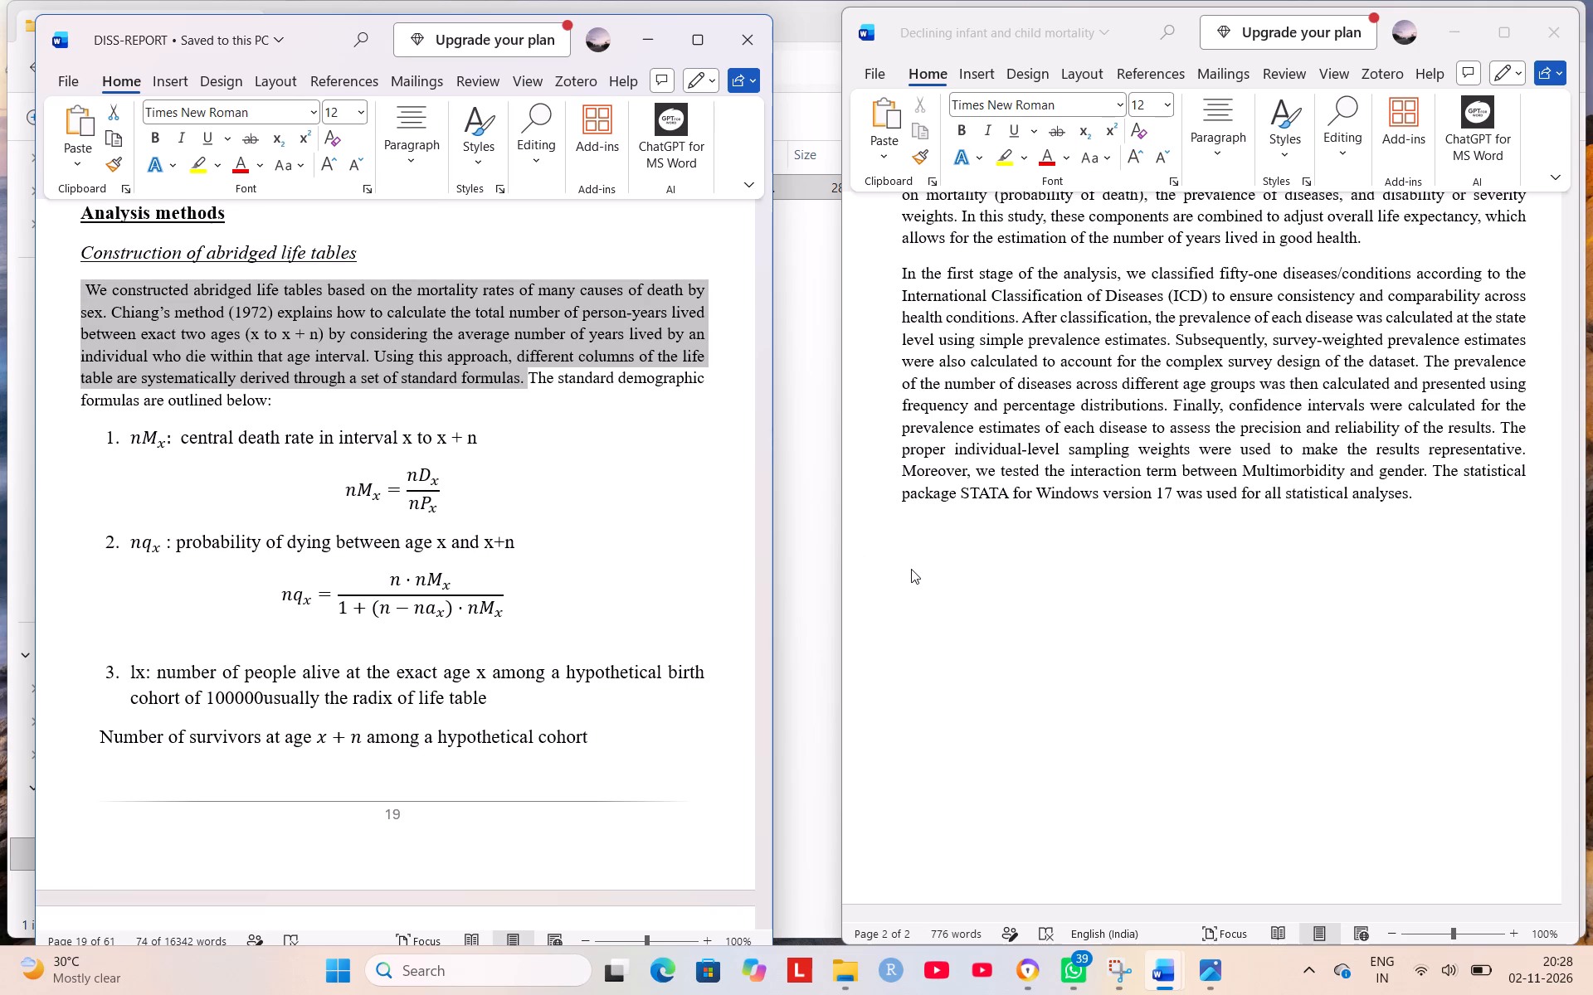
click(911, 569)
key(ctrl+v)
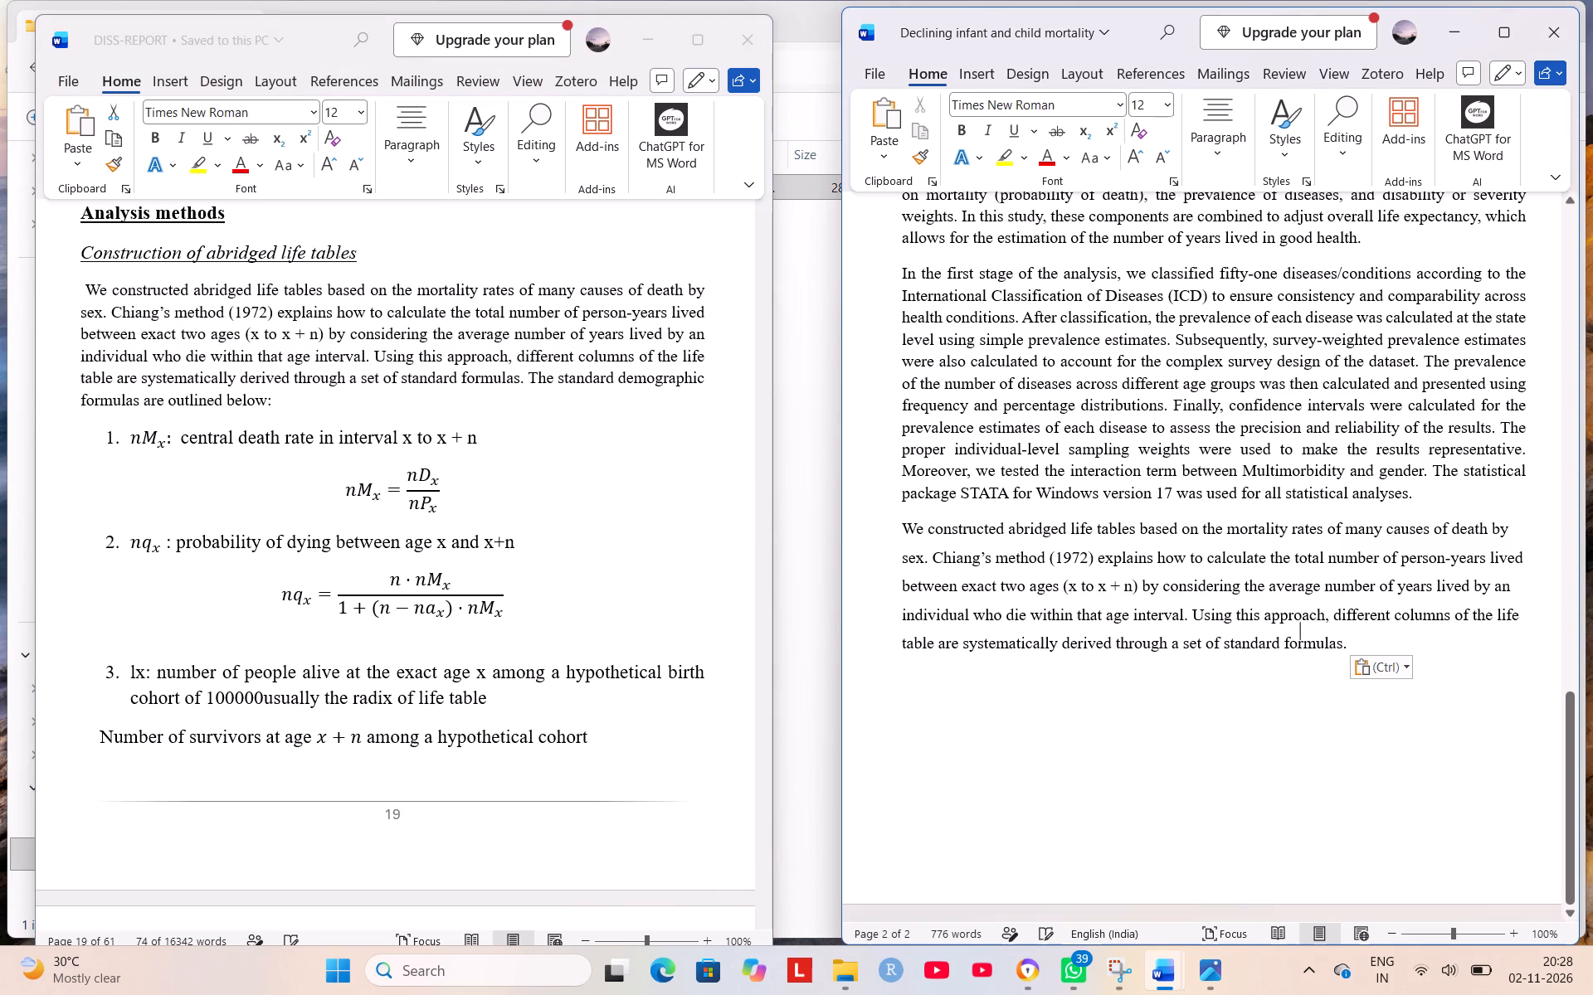
Look through the report past the life-table formulas to the text on constructing the life table, probability of death and prevalence of disease.
scroll(533, 566, down, 1)
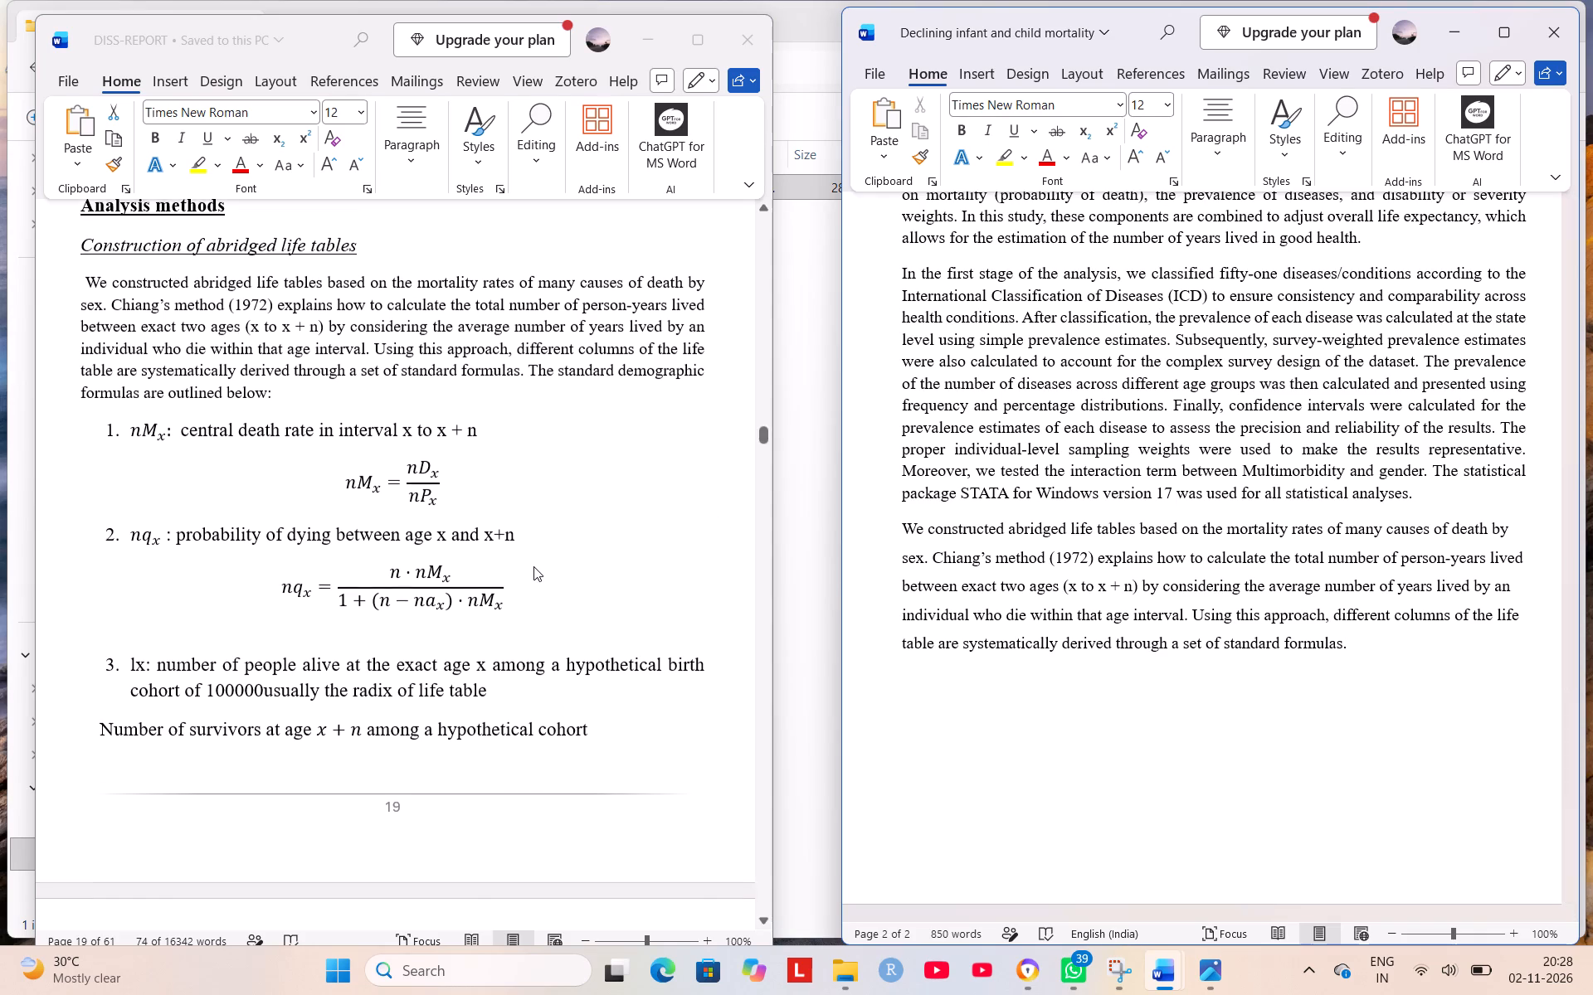
scroll(533, 566, down, 6)
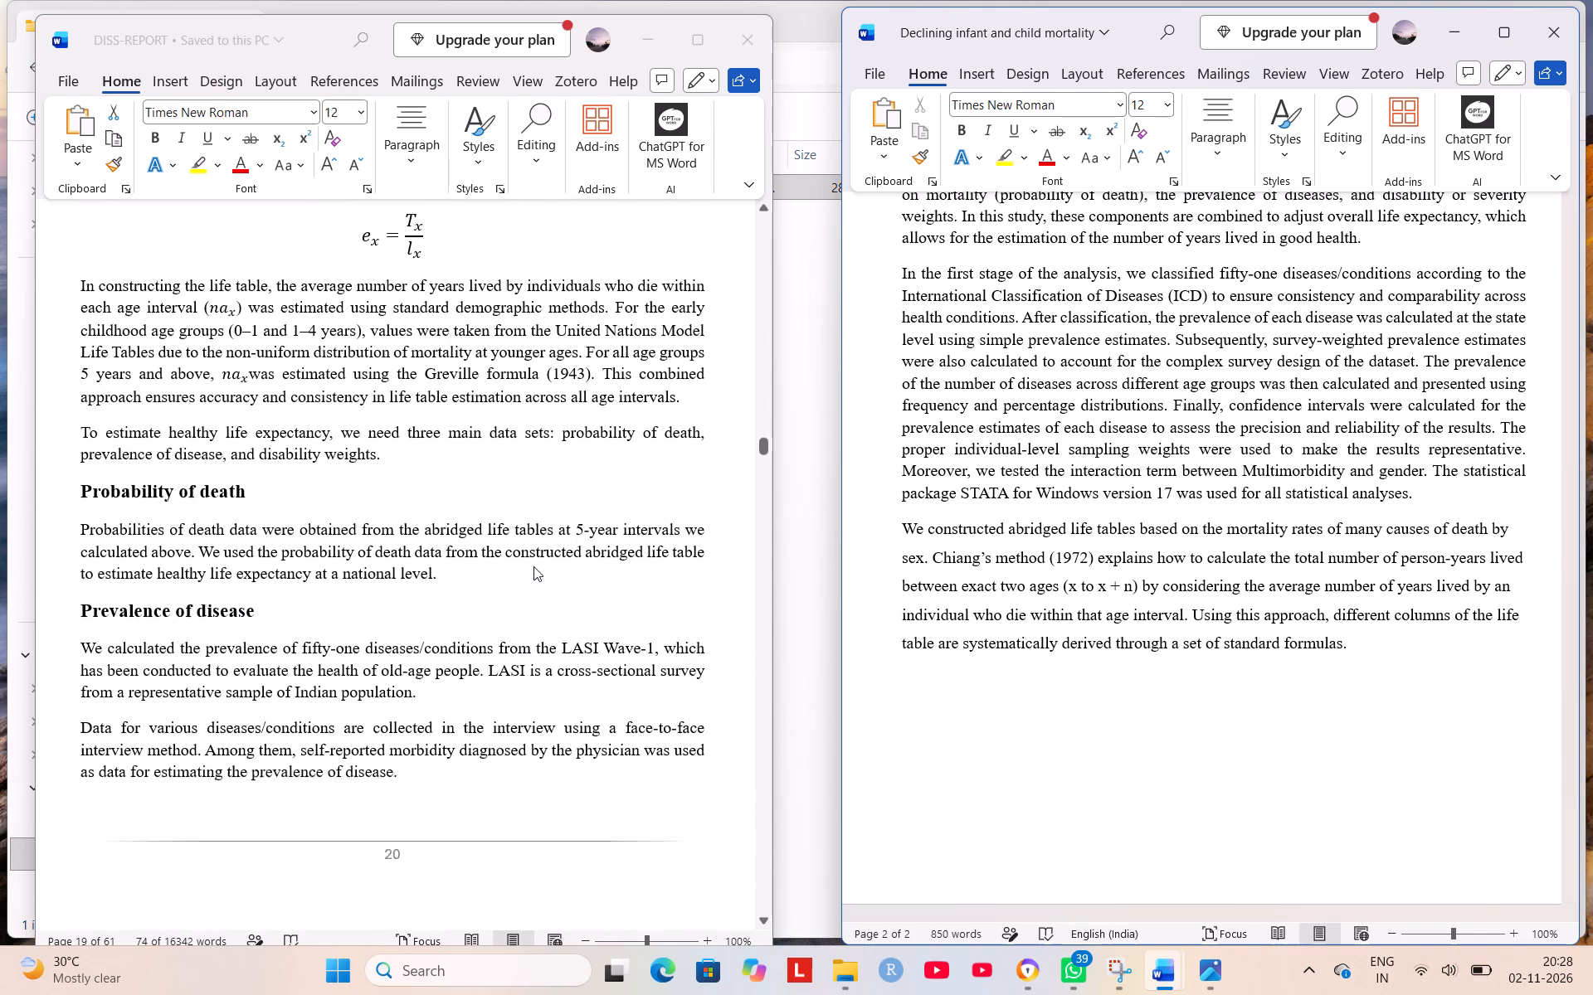
scroll(533, 566, down, 2)
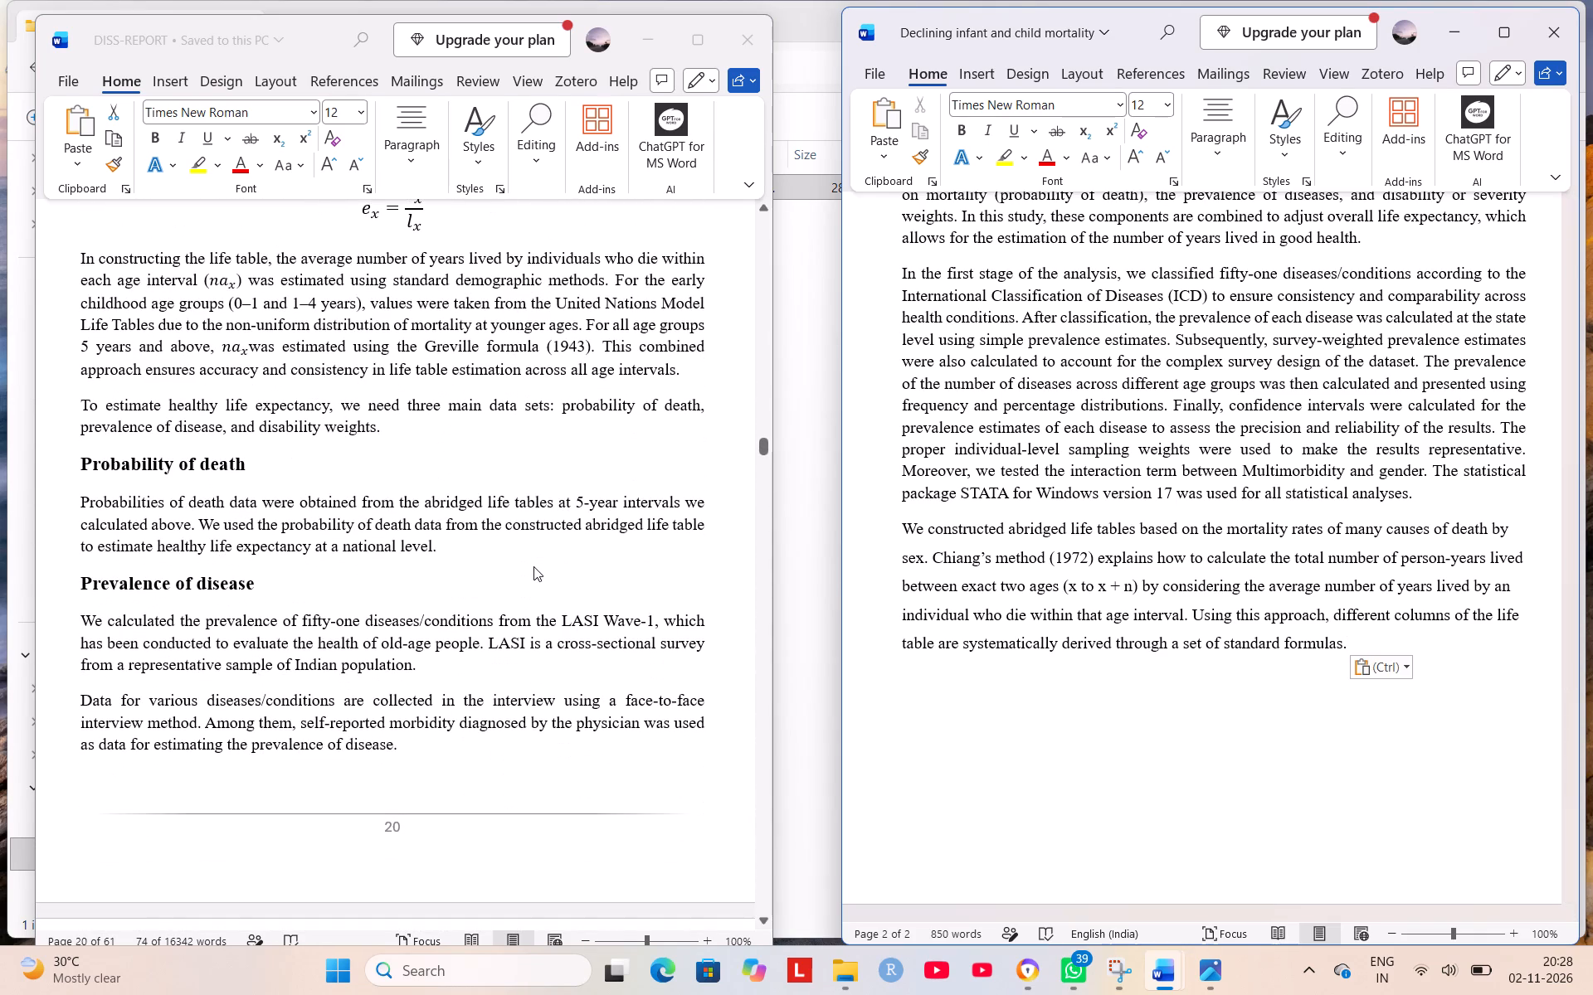
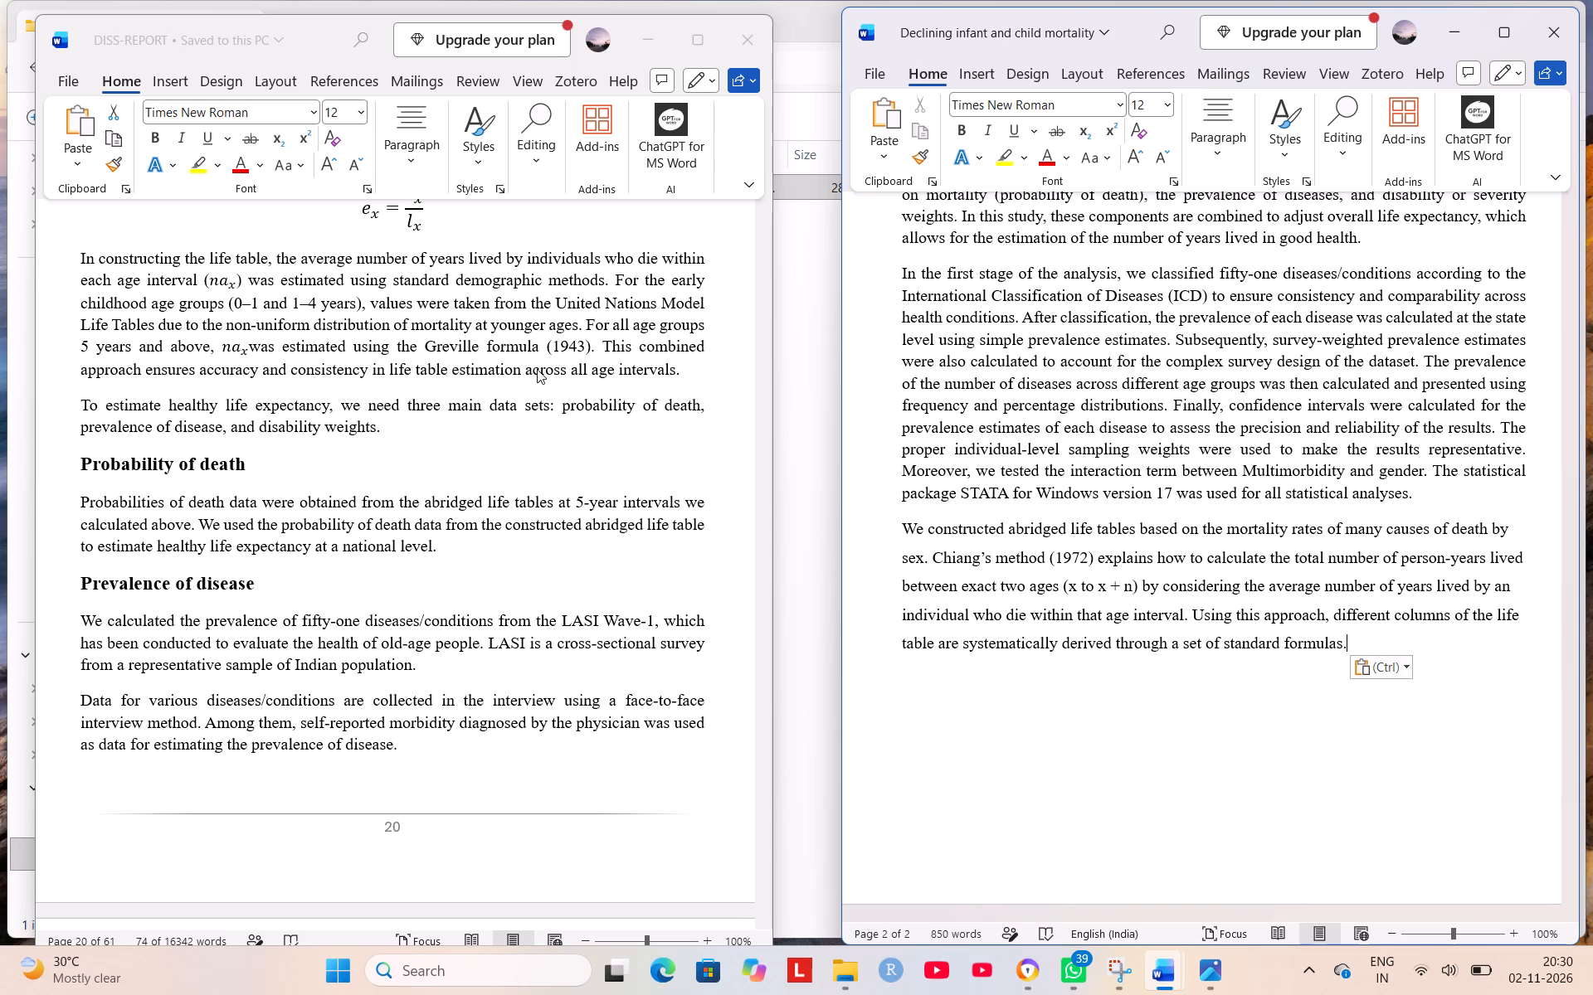
Append the report's paragraph from "In constructing the life table" to "across all age intervals" to the end of the abridged life tables paragraph.
click(685, 373)
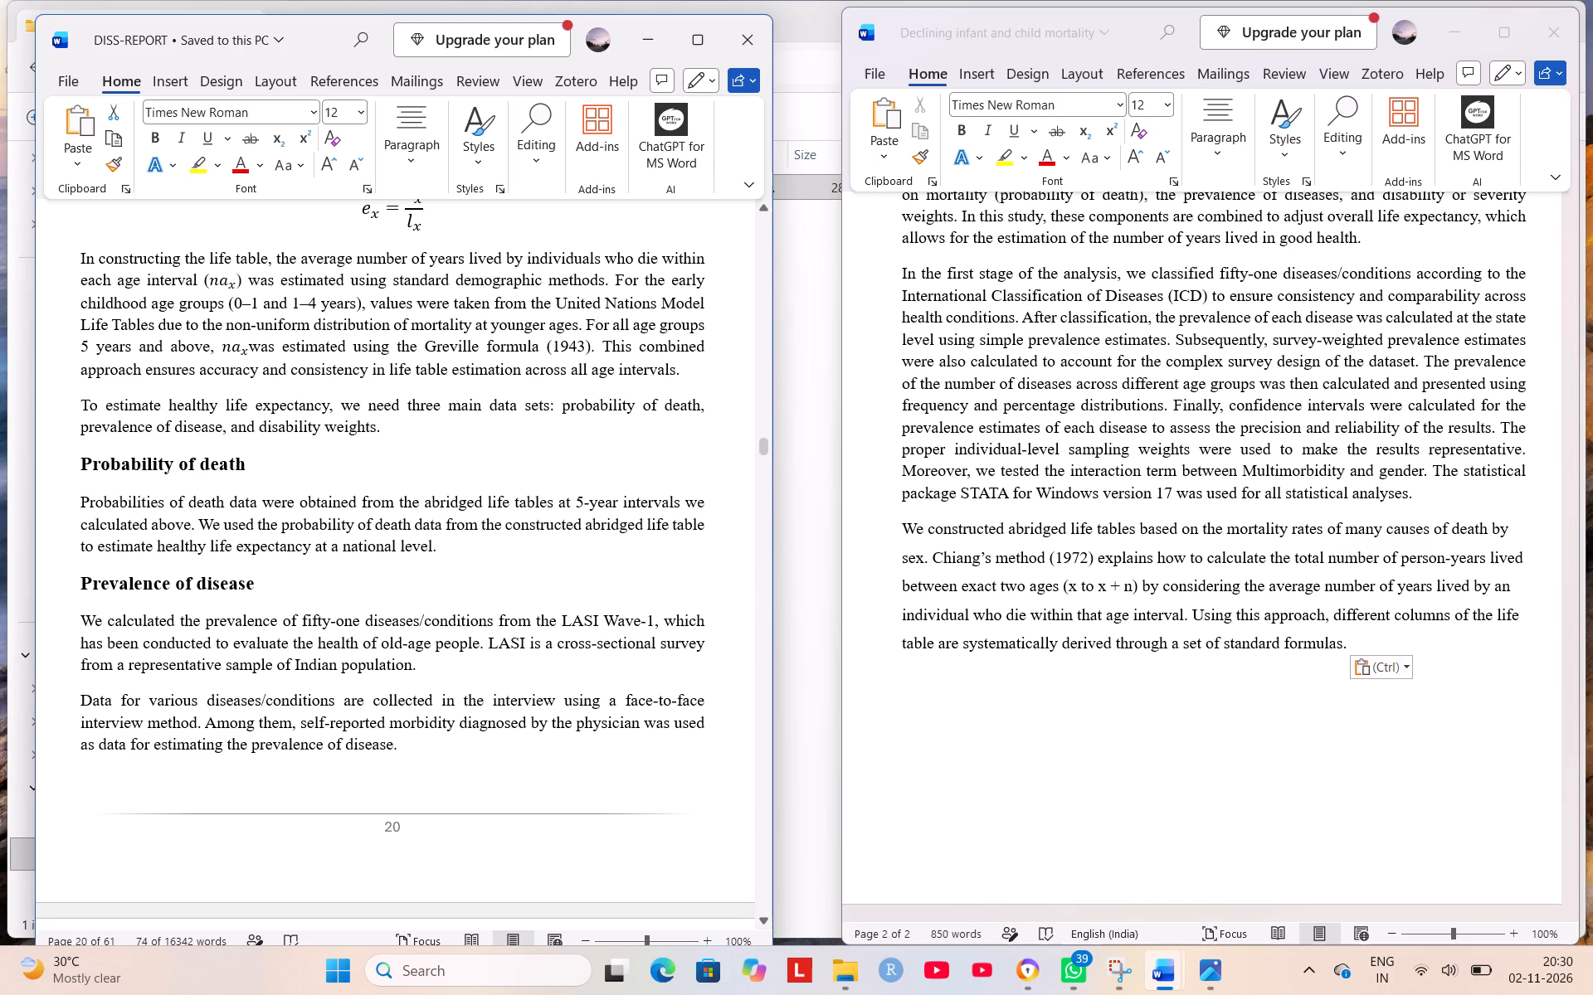
click(685, 373)
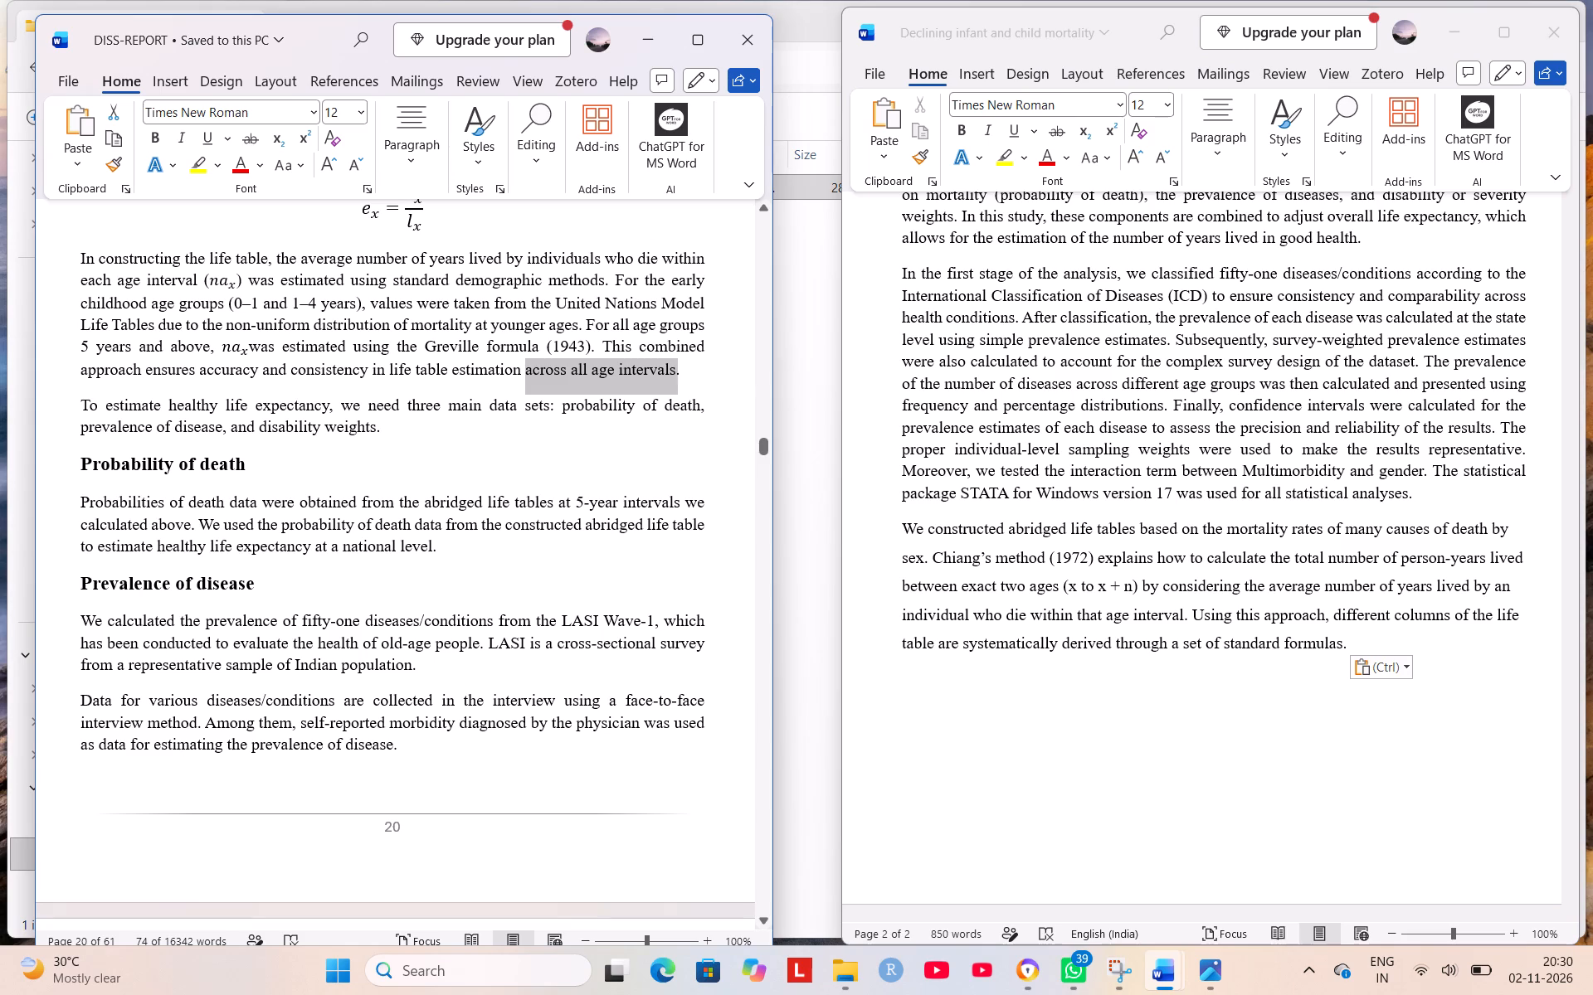
click(685, 378)
drag(680, 367, 513, 366)
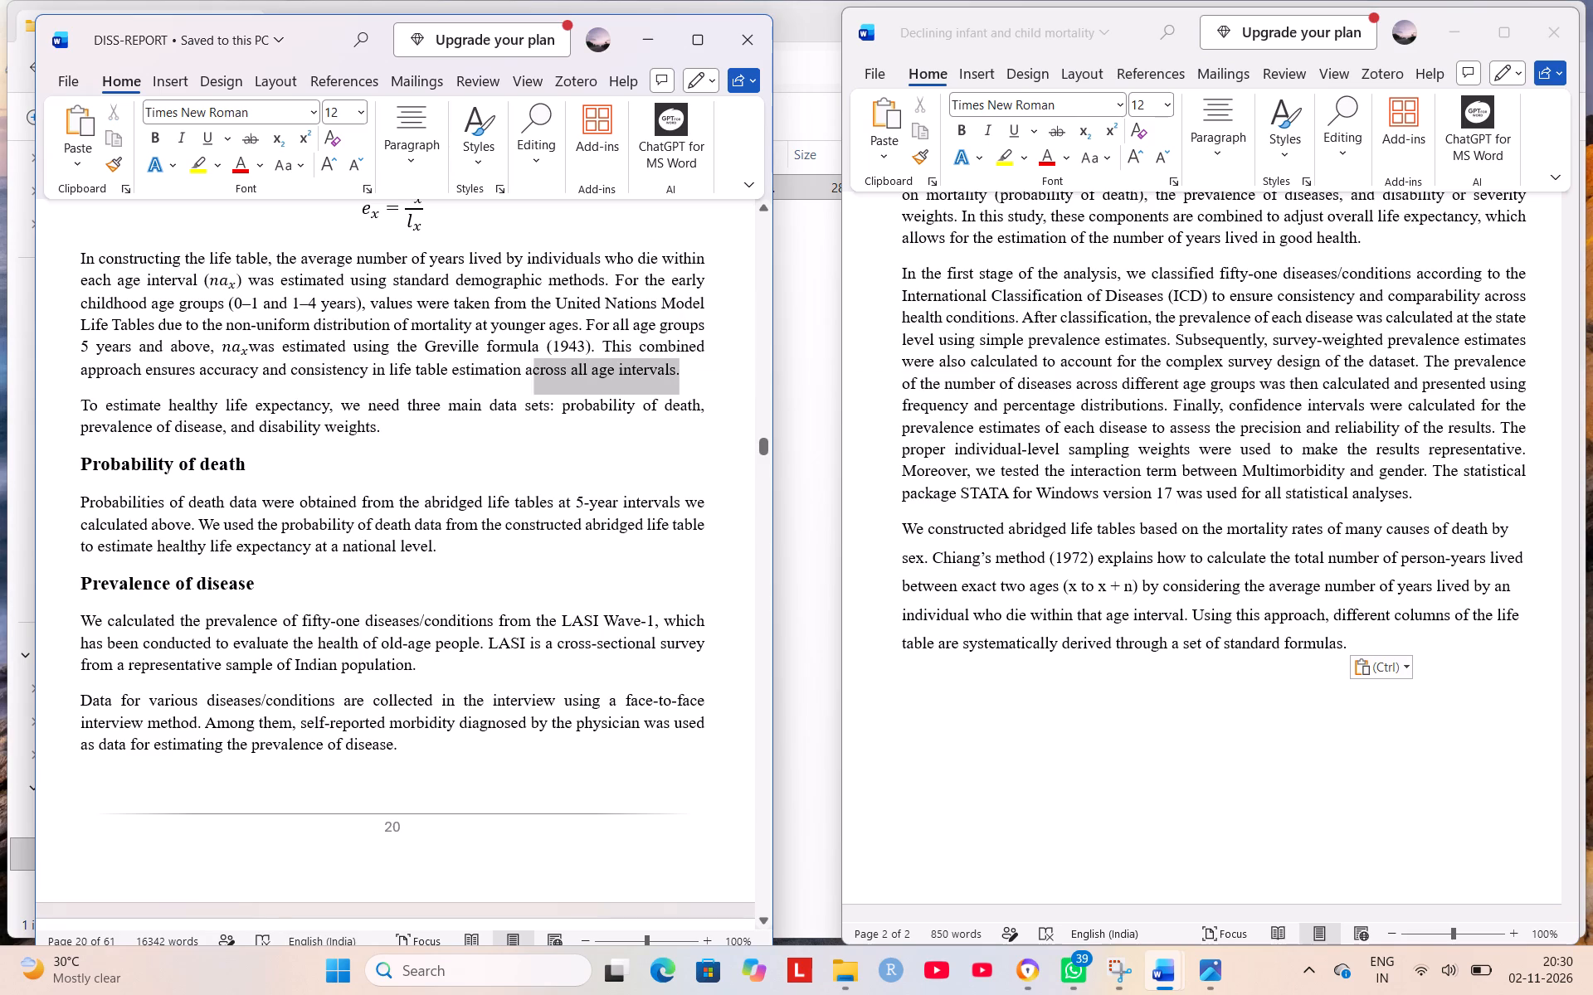
drag(513, 366, 85, 268)
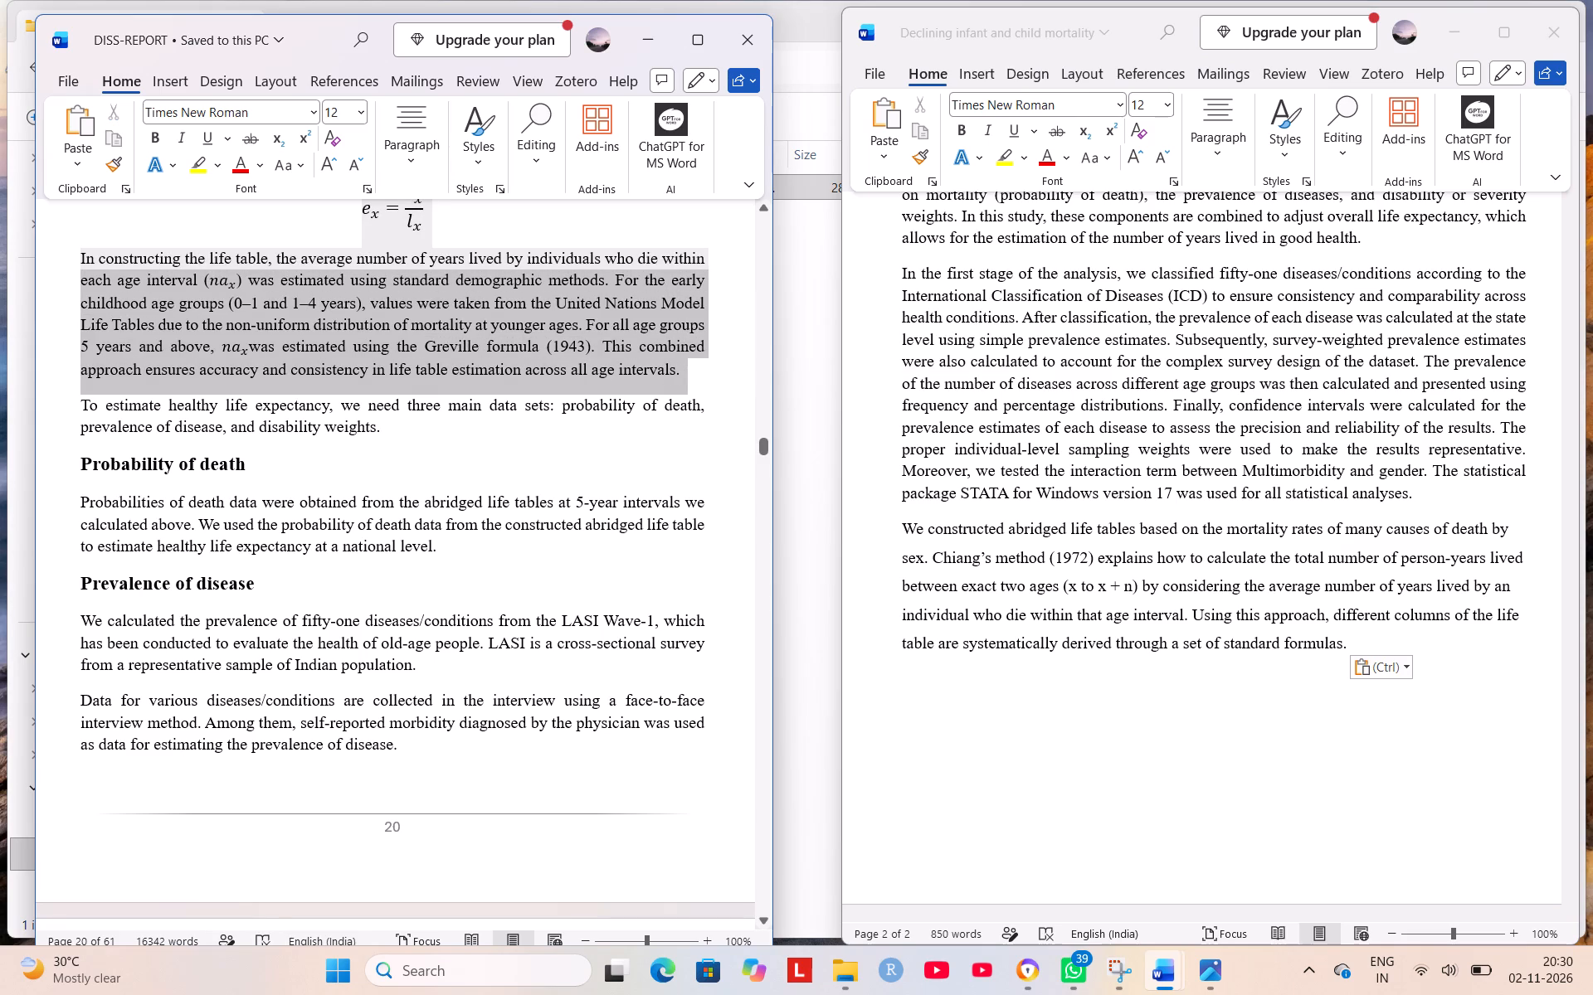
drag(85, 268, 83, 265)
key(ctrl+c)
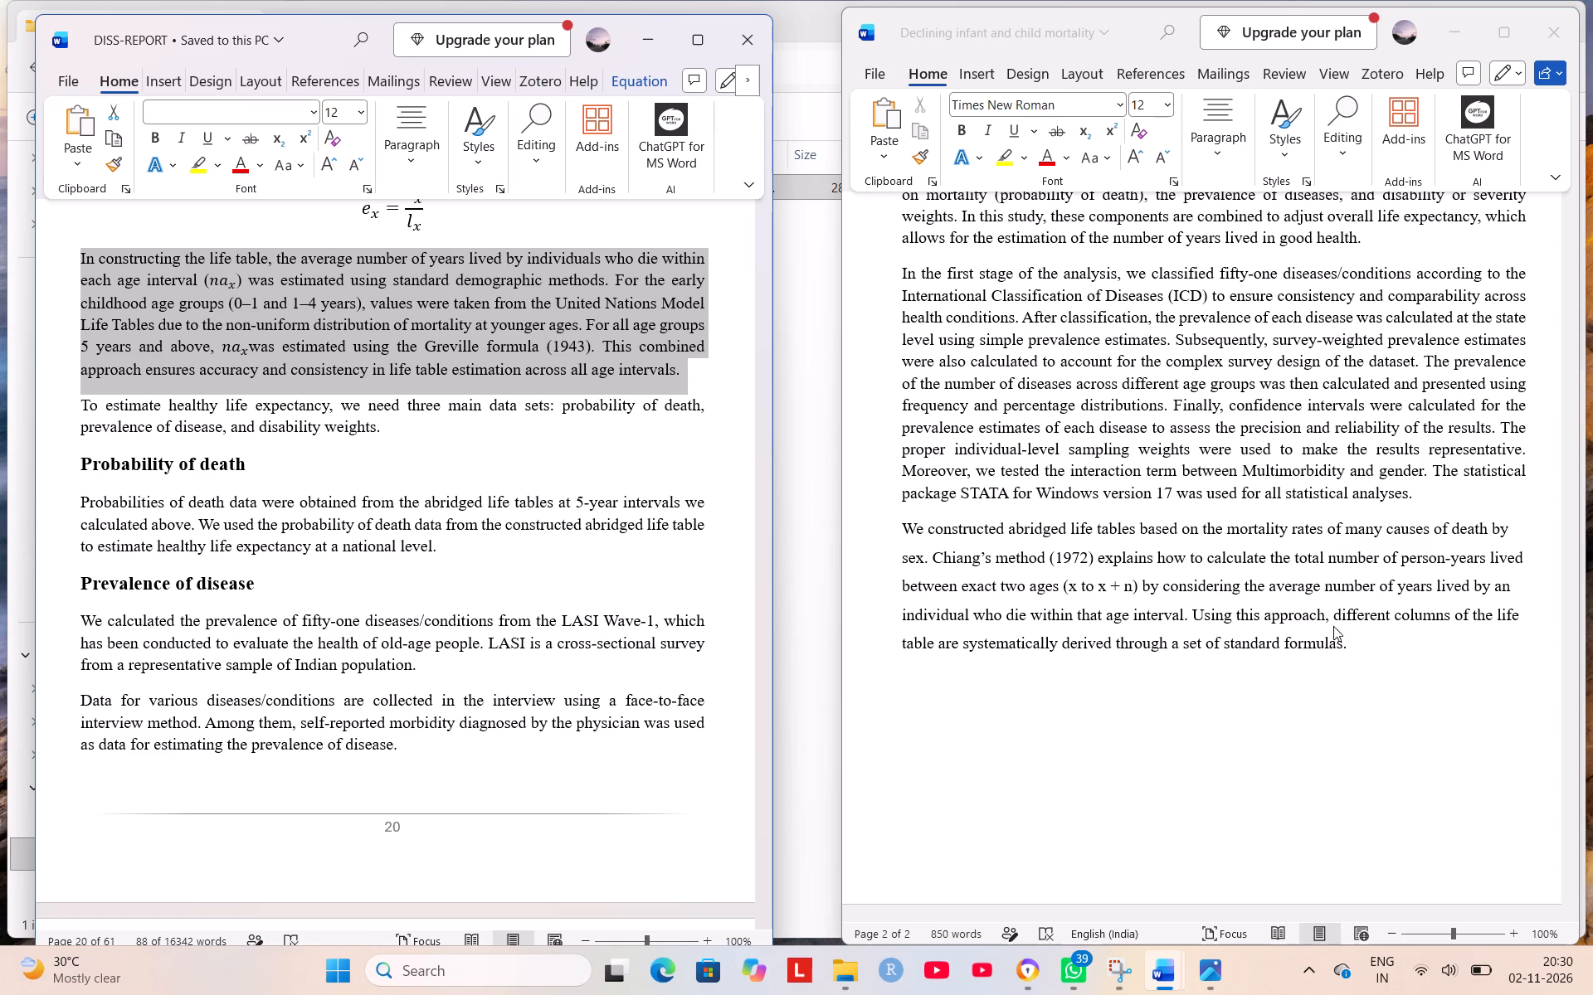
click(1358, 641)
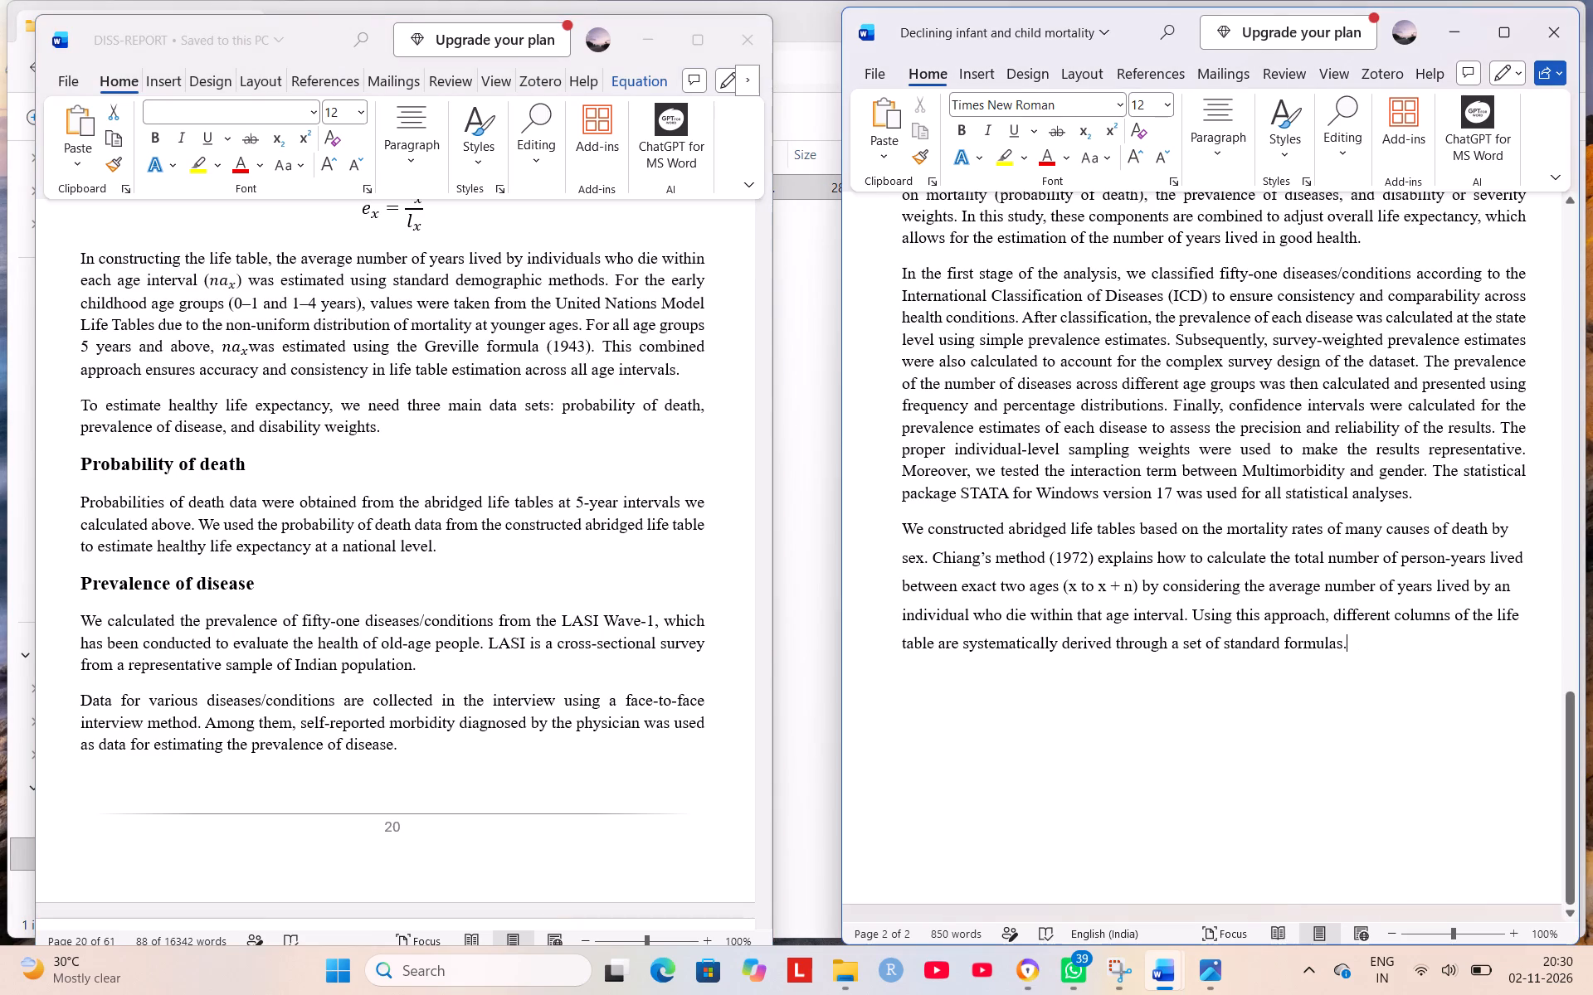
key(ctrl+v)
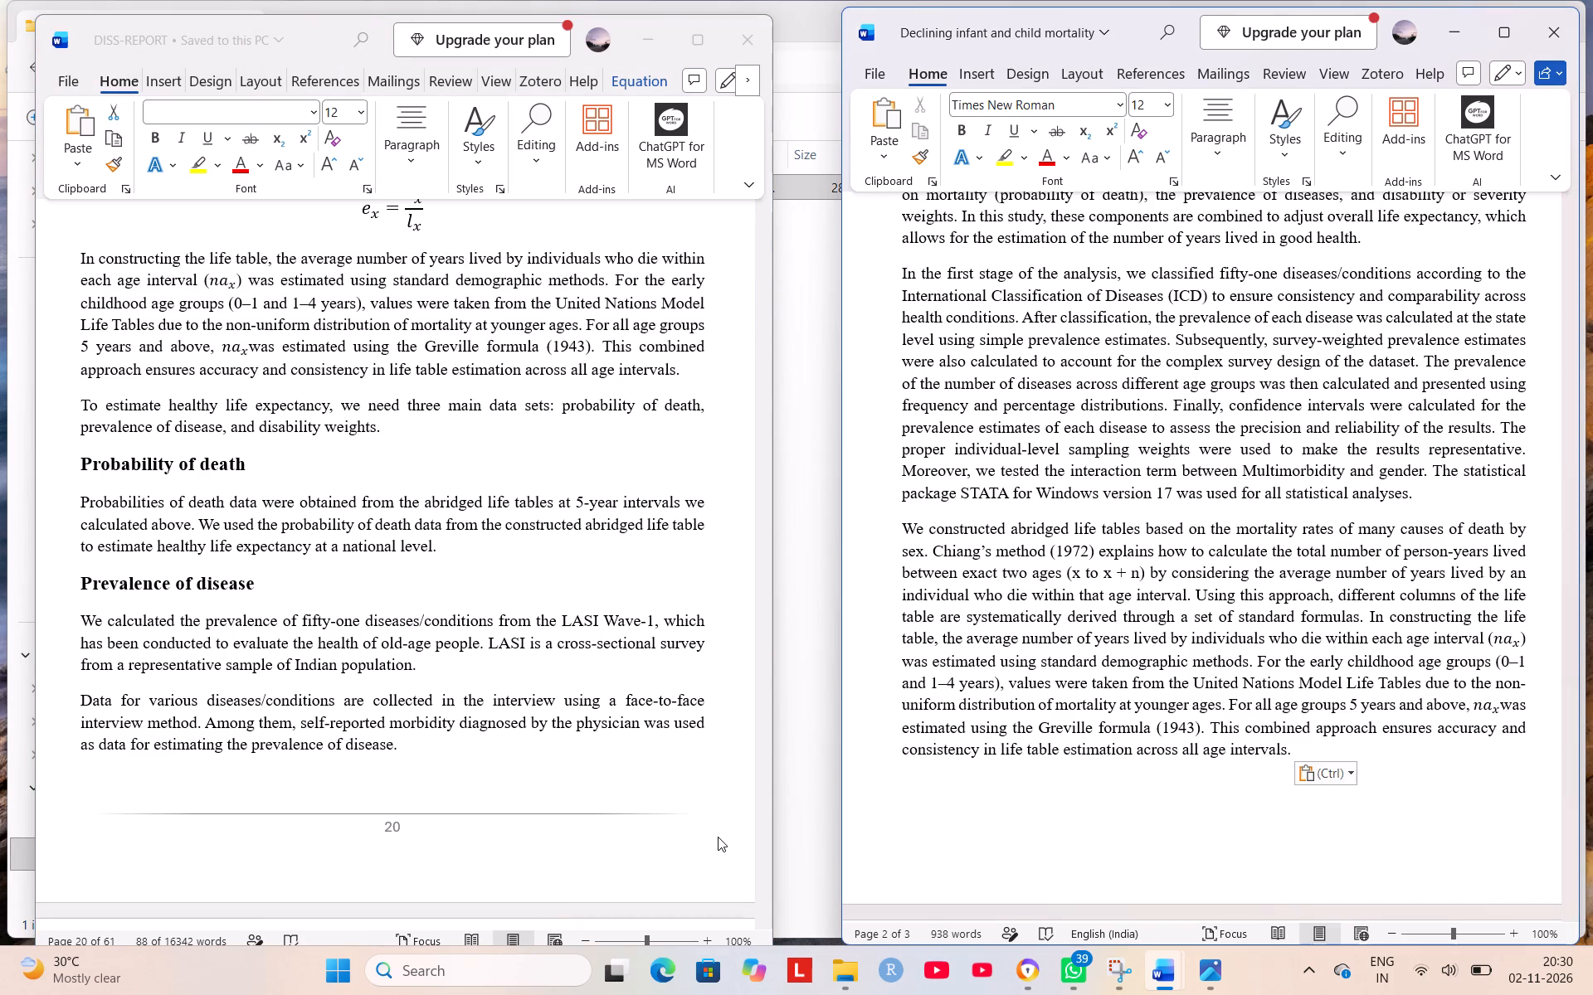
Look through the report from Disability weights past the healthy life expectancy calculation and HALE formulas to the end of the chapter's Conclusion.
scroll(549, 808, down, 6)
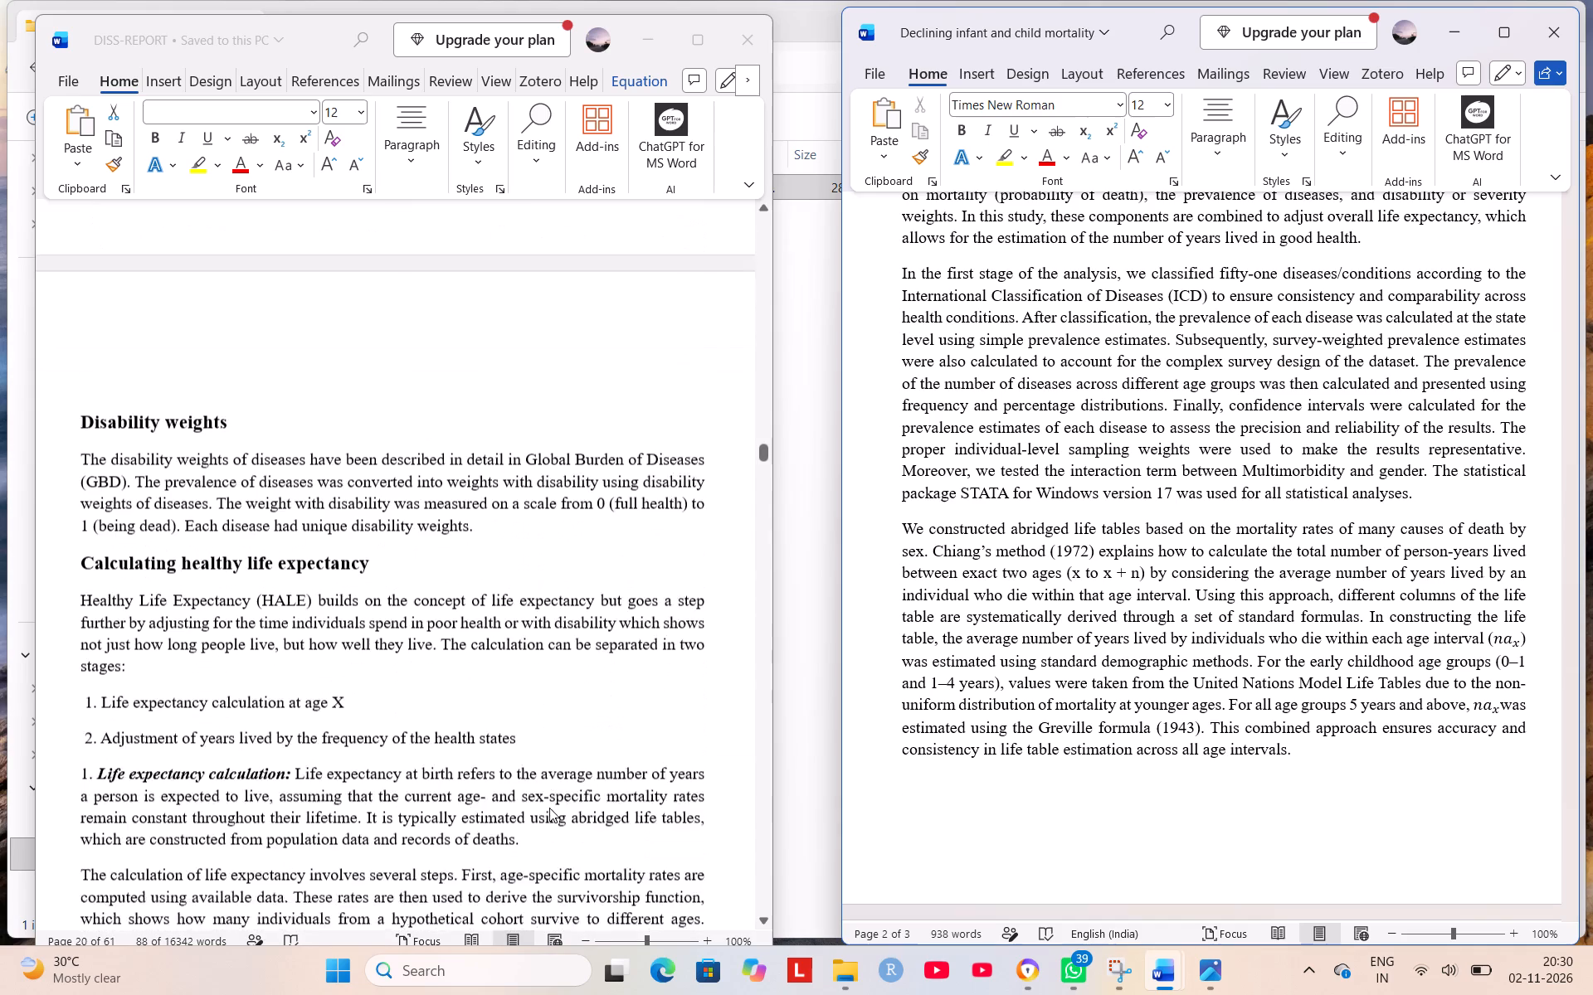
scroll(549, 808, down, 4)
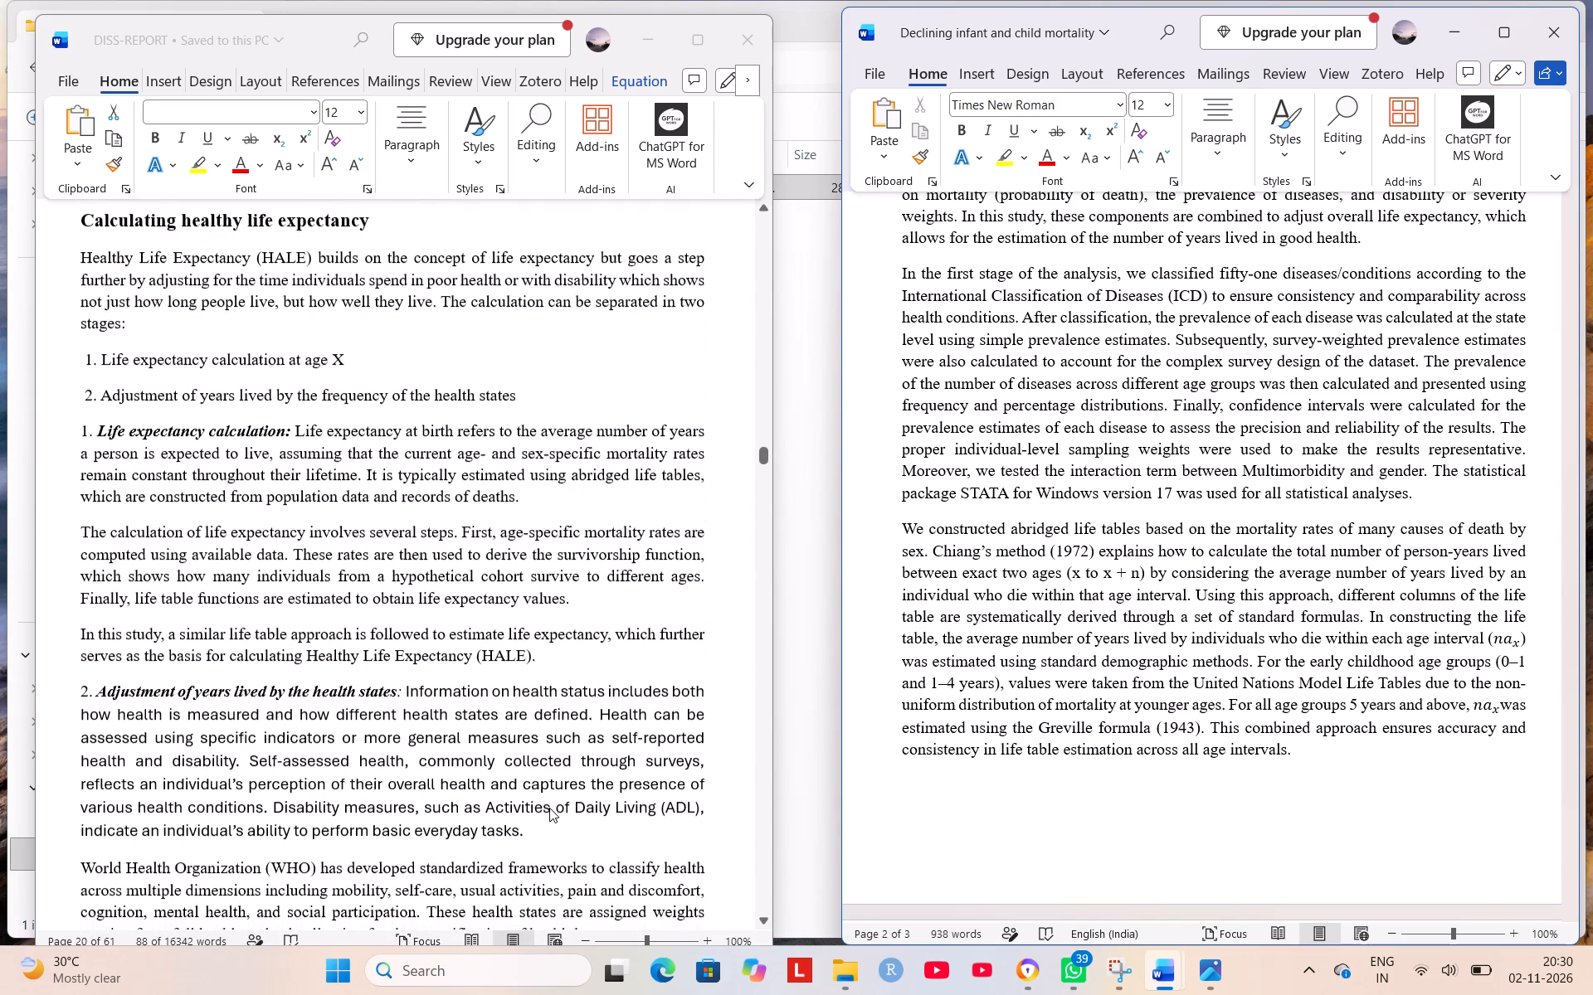
scroll(1040, 650, down, 3)
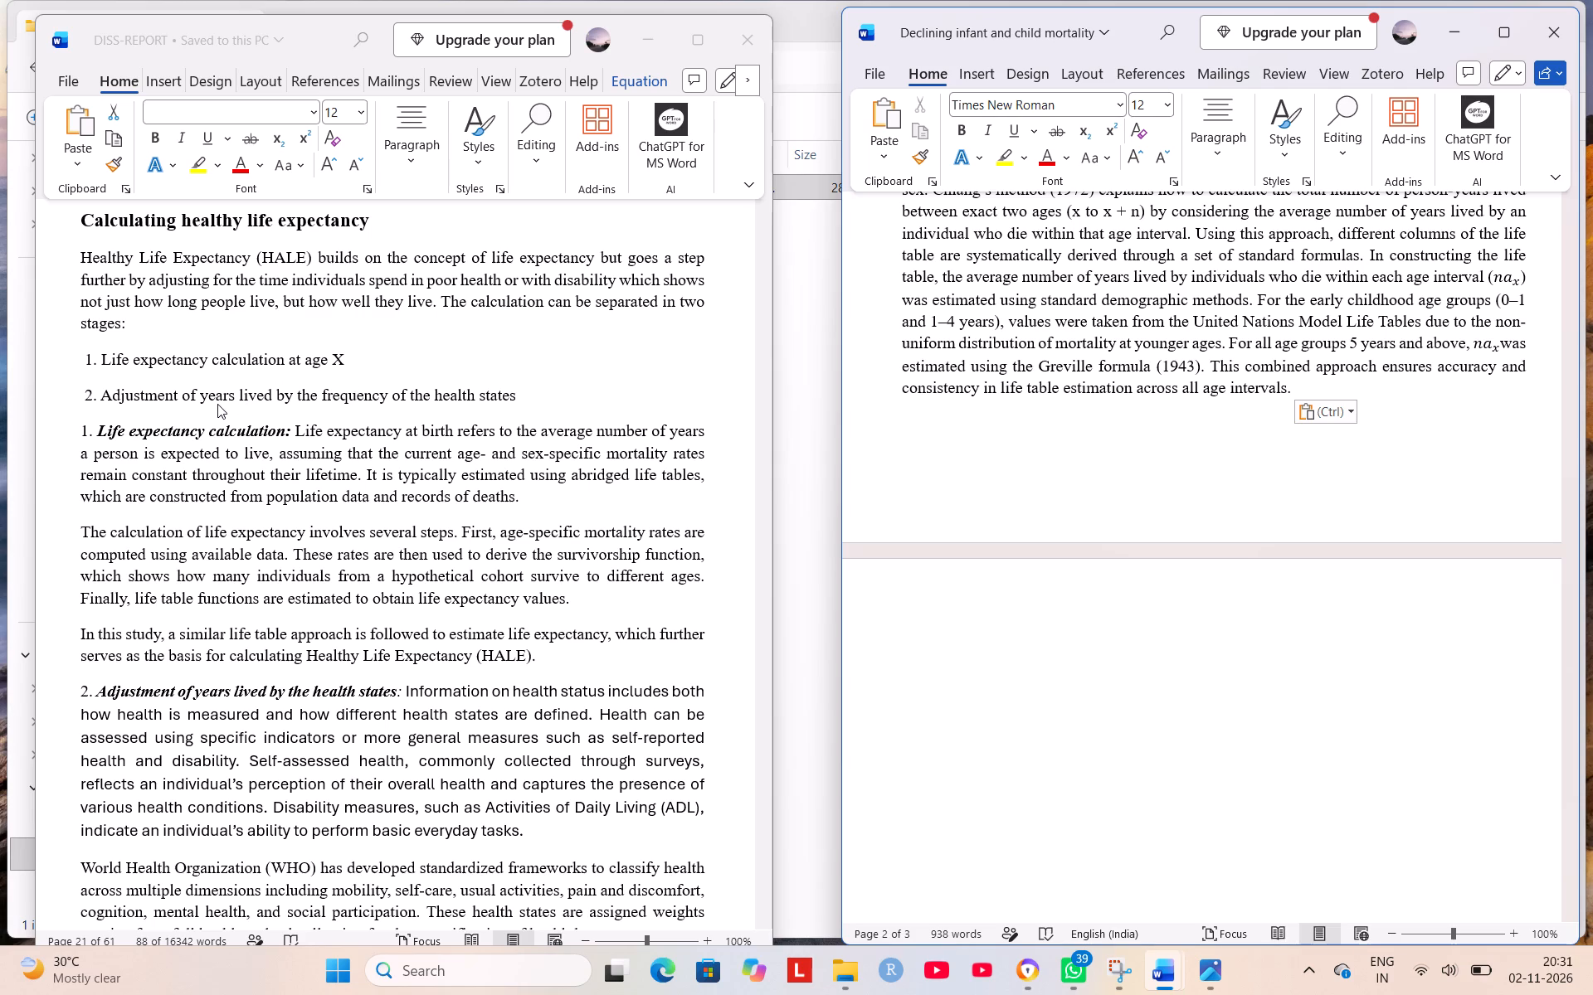
scroll(363, 590, down, 1)
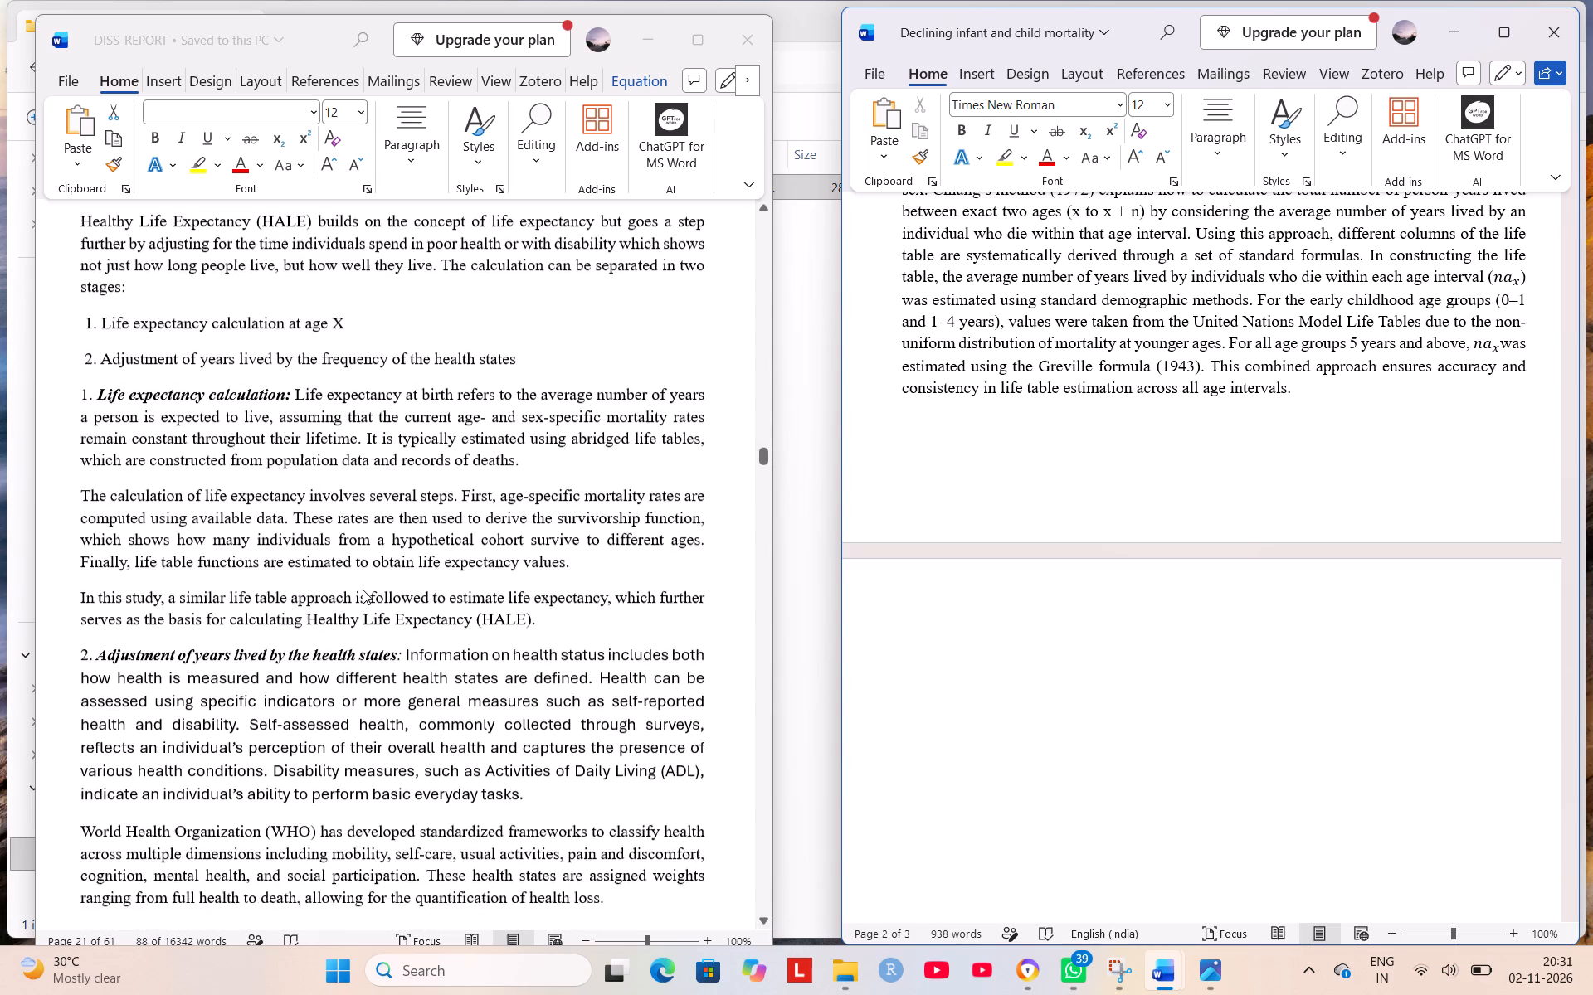
scroll(363, 590, down, 2)
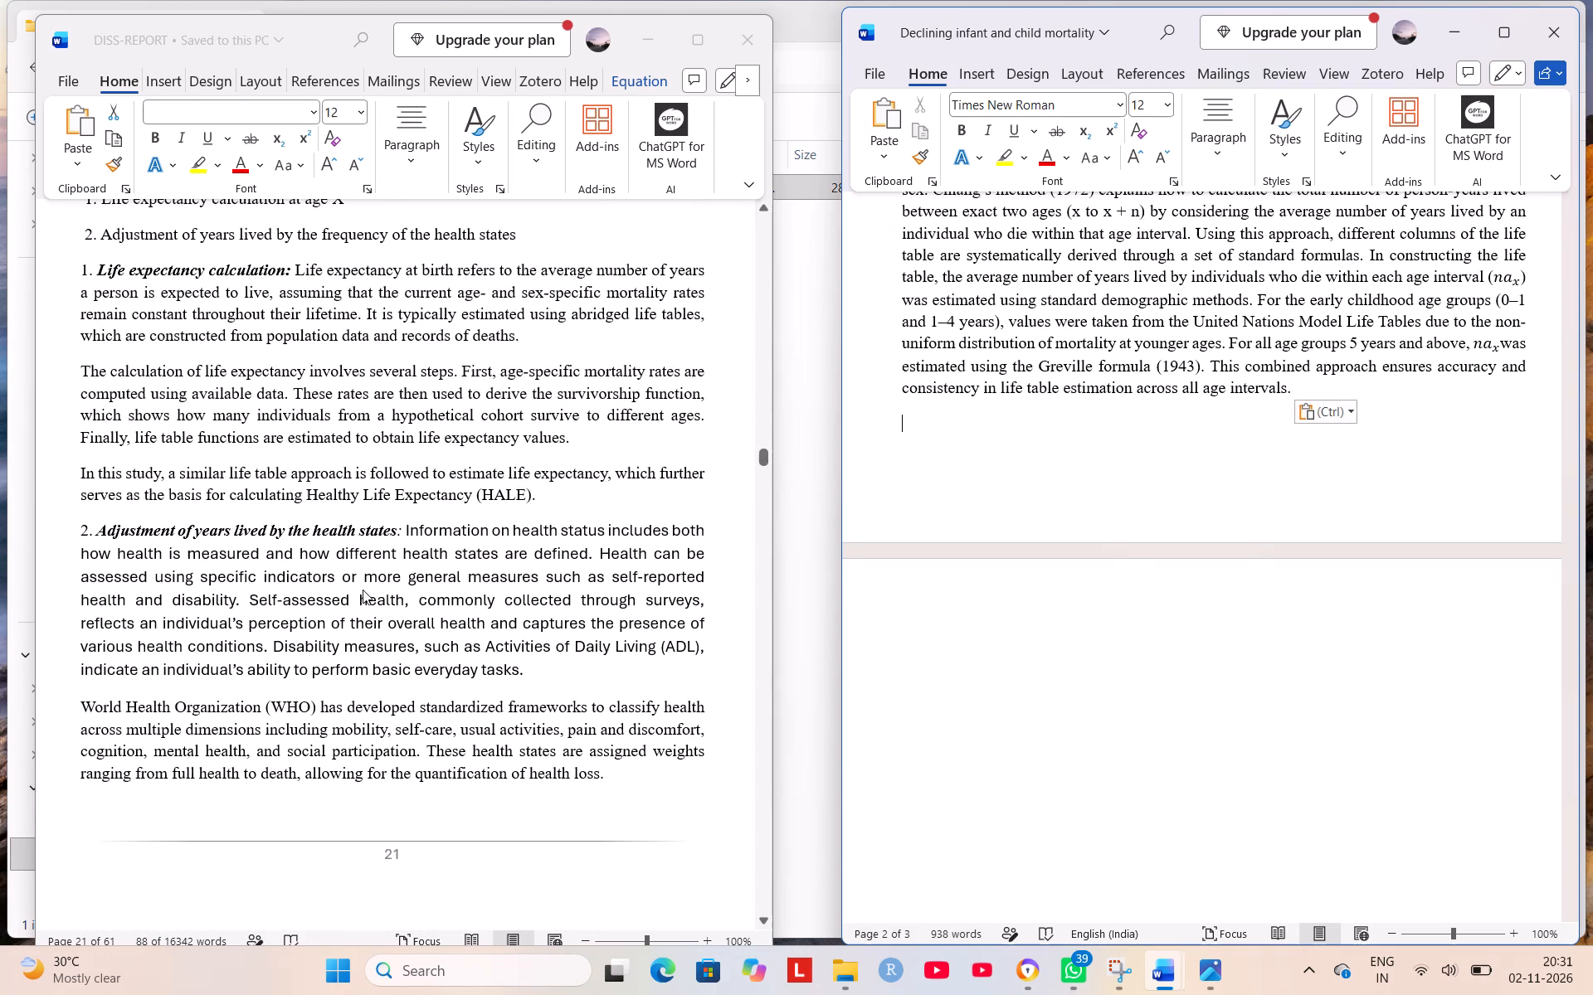
scroll(363, 590, down, 5)
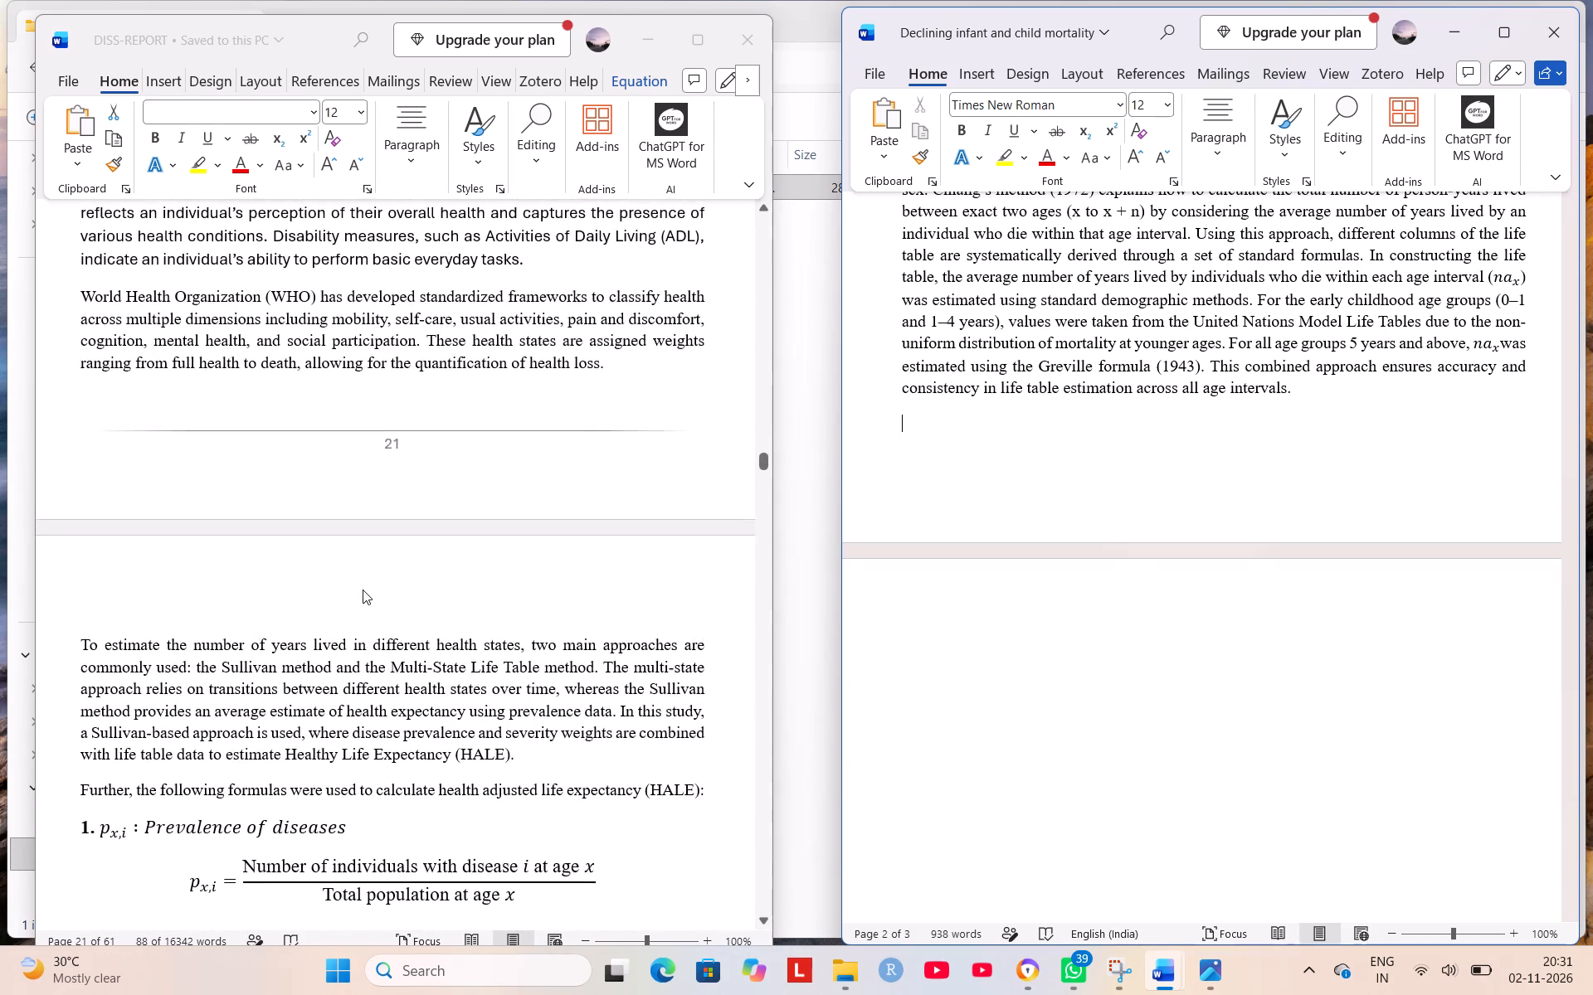
scroll(363, 590, down, 5)
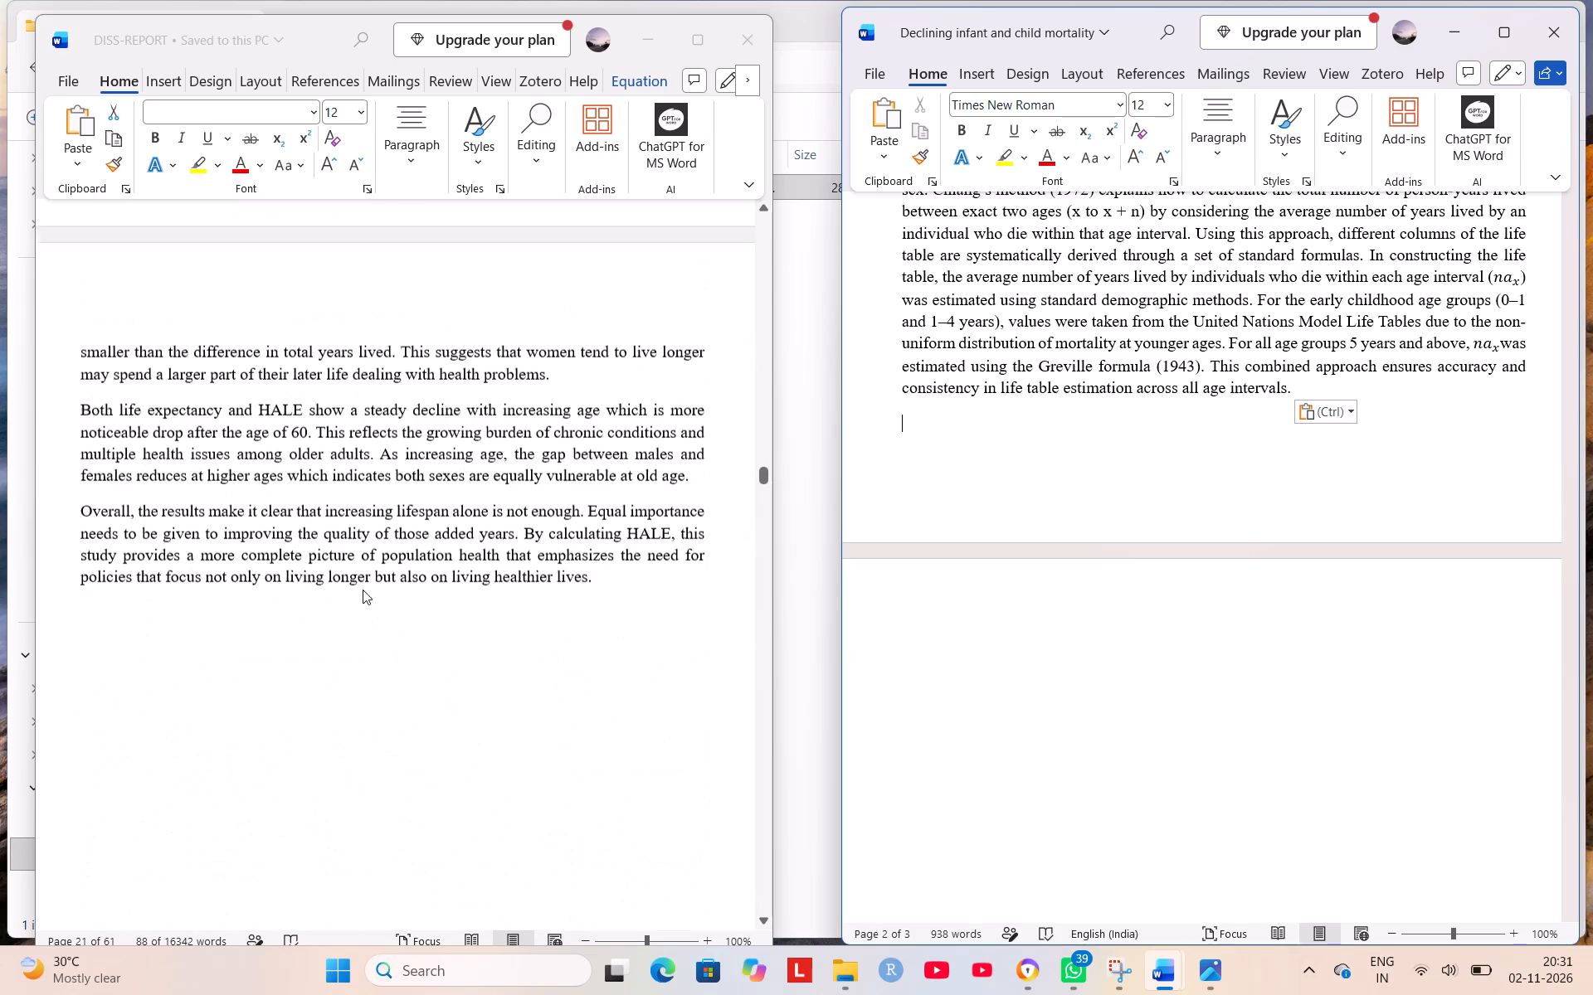
scroll(363, 590, down, 2)
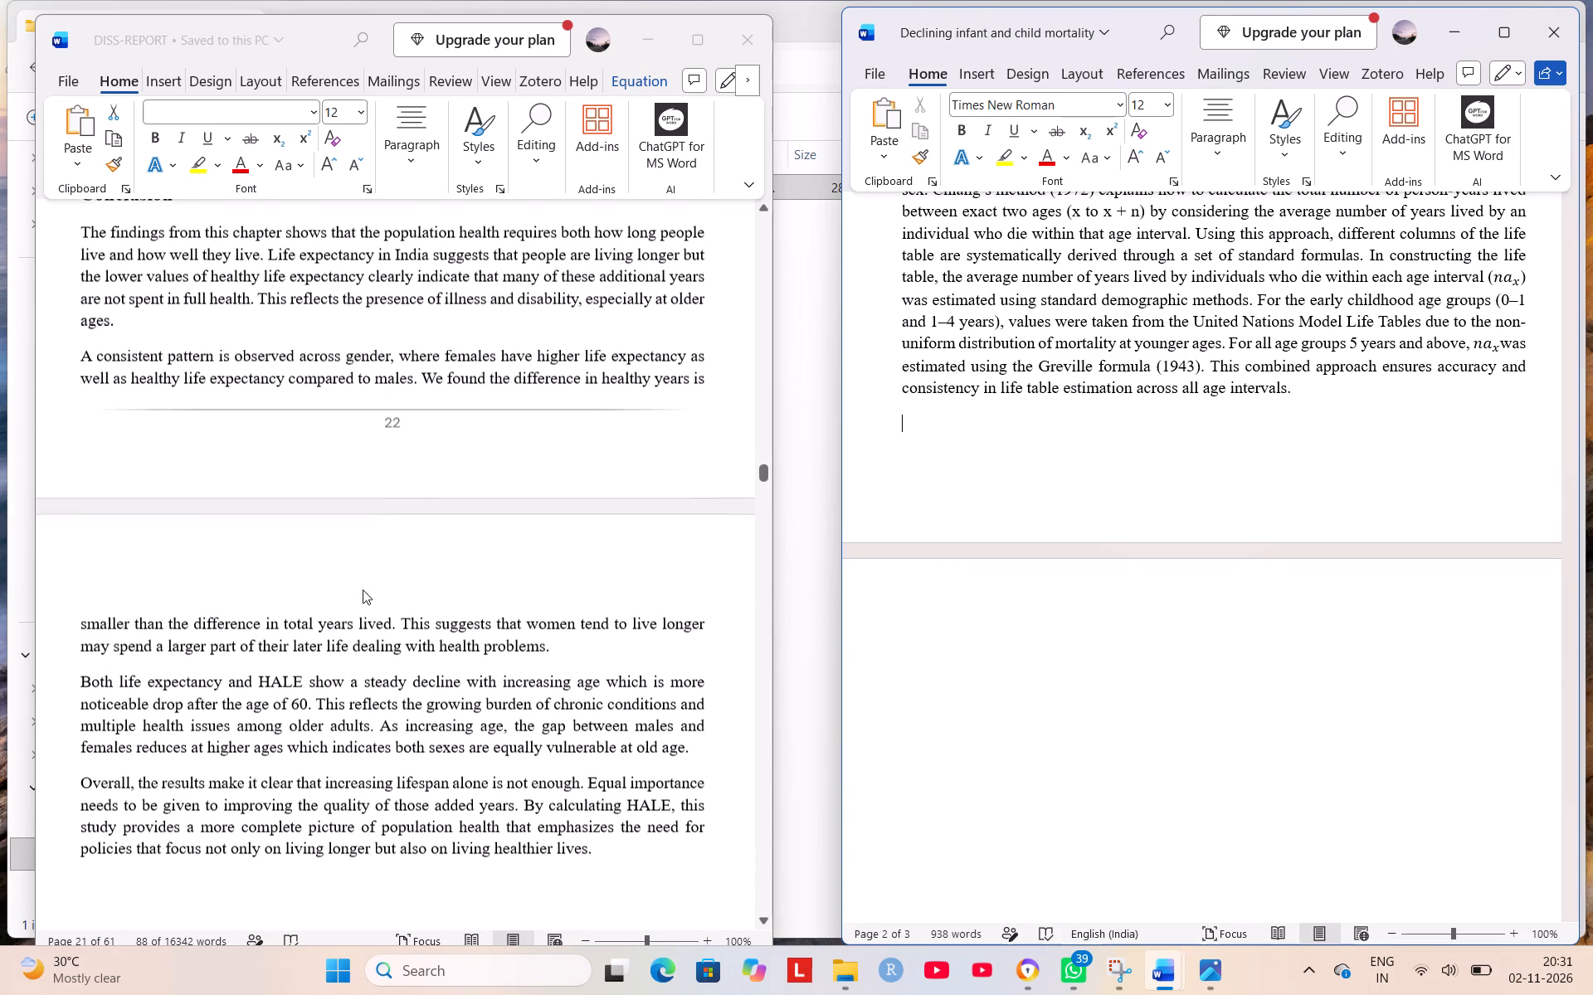
scroll(363, 590, down, 2)
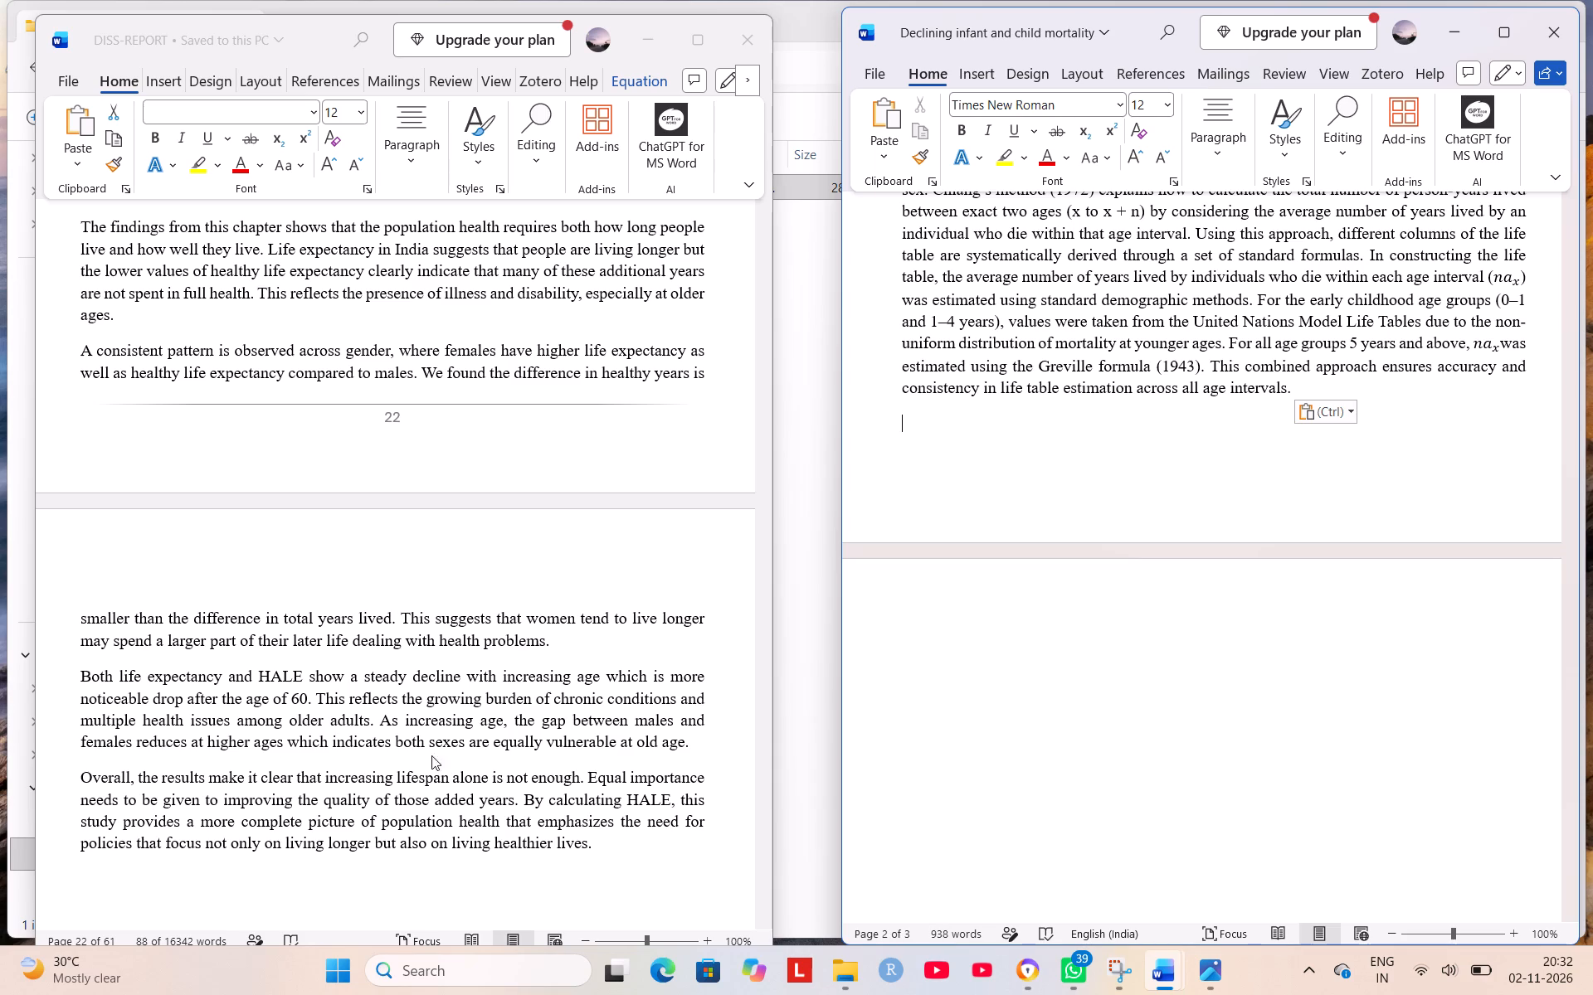
scroll(409, 827, down, 1)
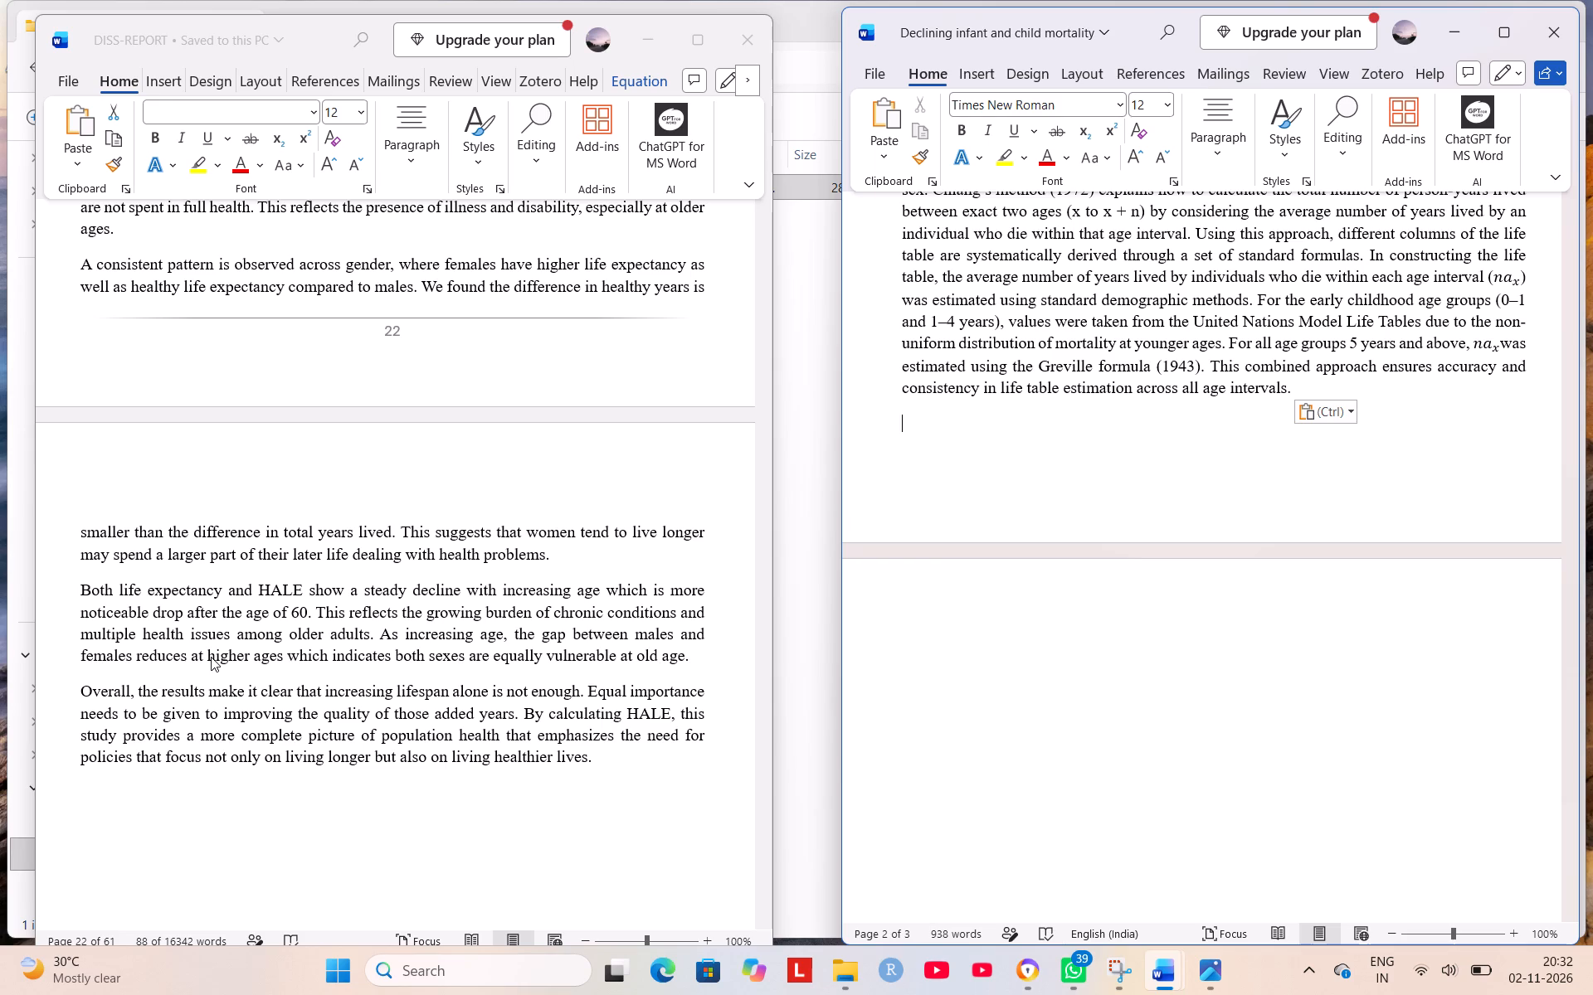
scroll(335, 827, down, 5)
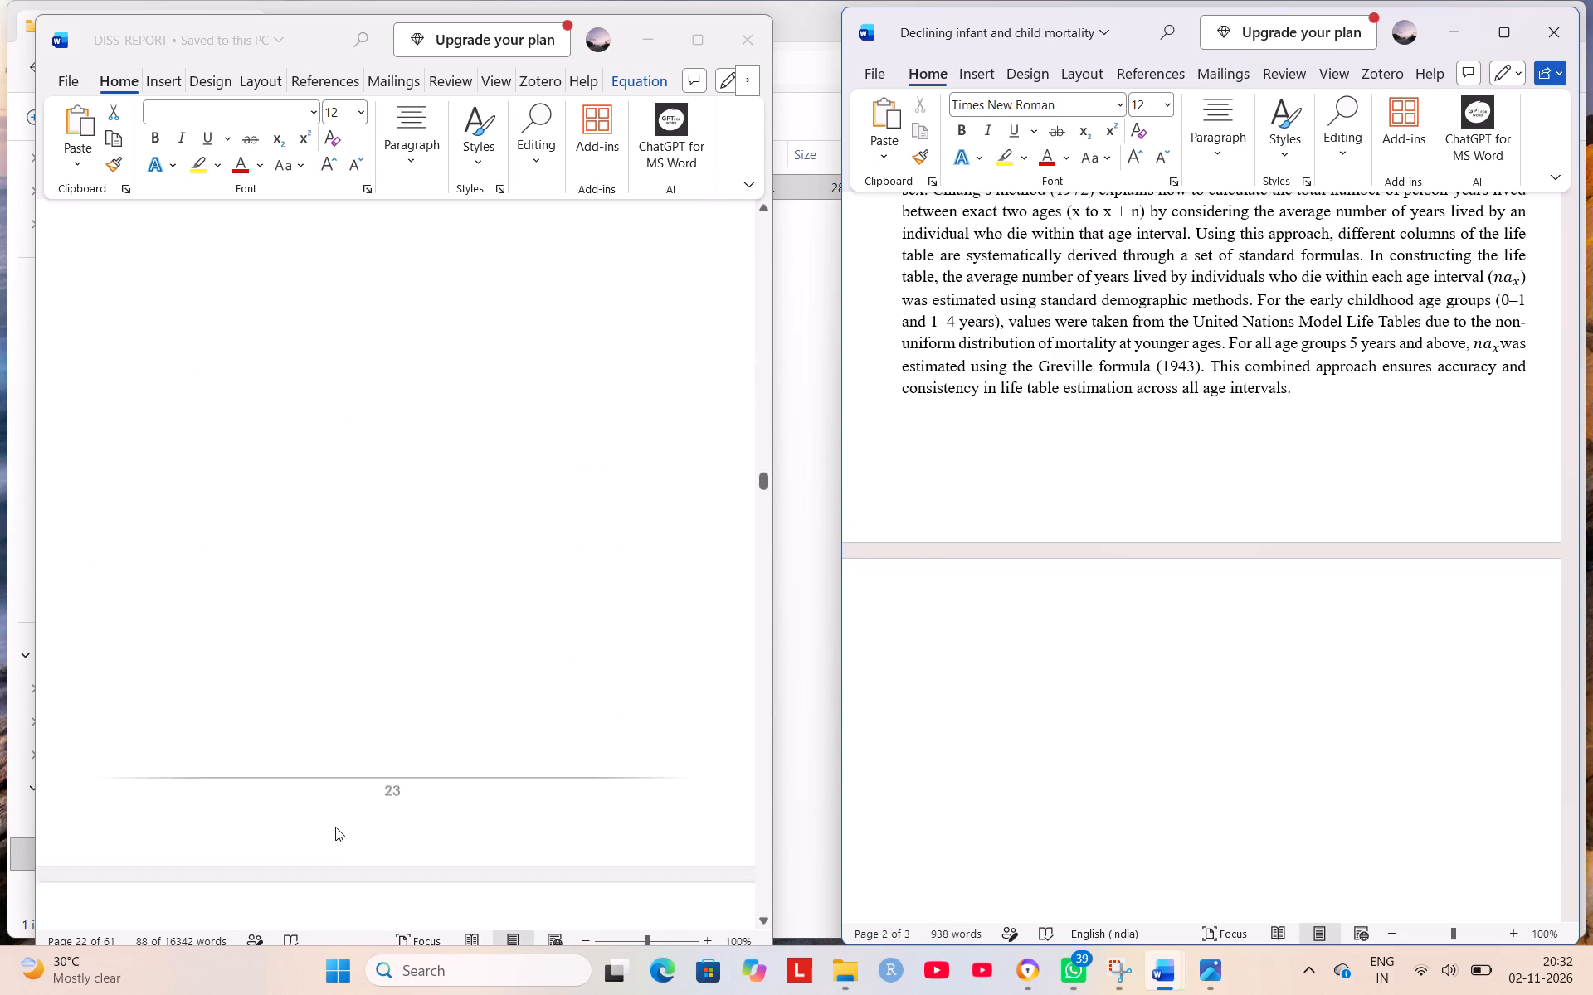
Go back through the report to "Calculating healthy life expectancy" and review how the calculation is separated into stages.
scroll(335, 827, up, 1)
scroll(335, 827, down, 1)
scroll(335, 827, up, 2)
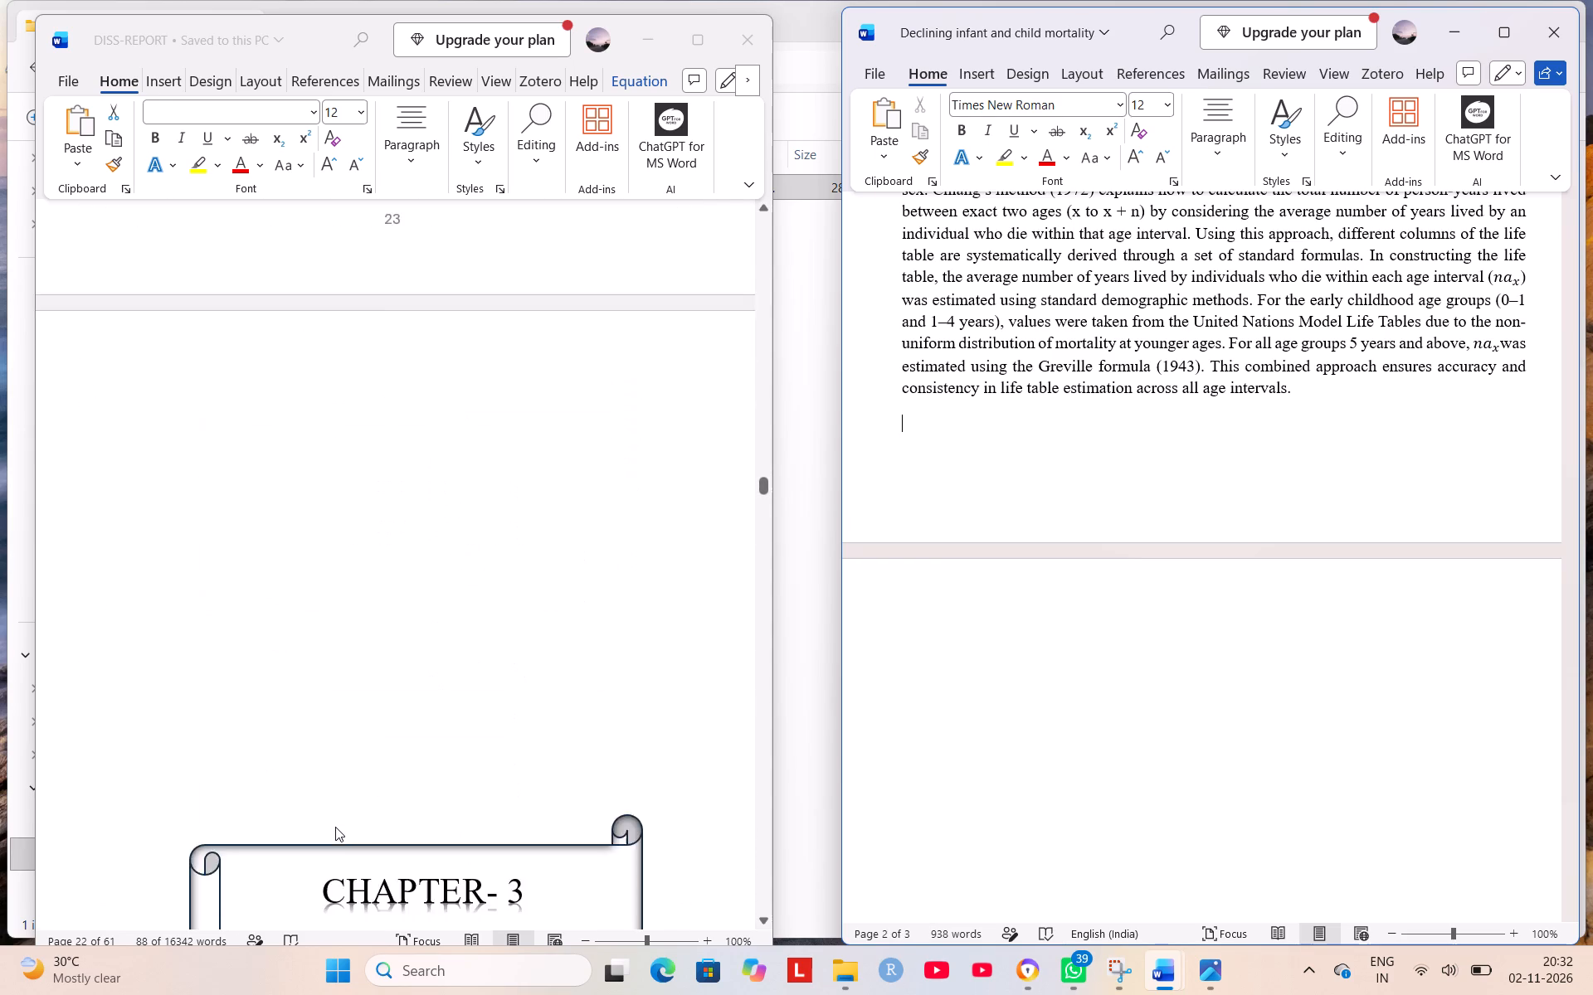
scroll(335, 827, up, 6)
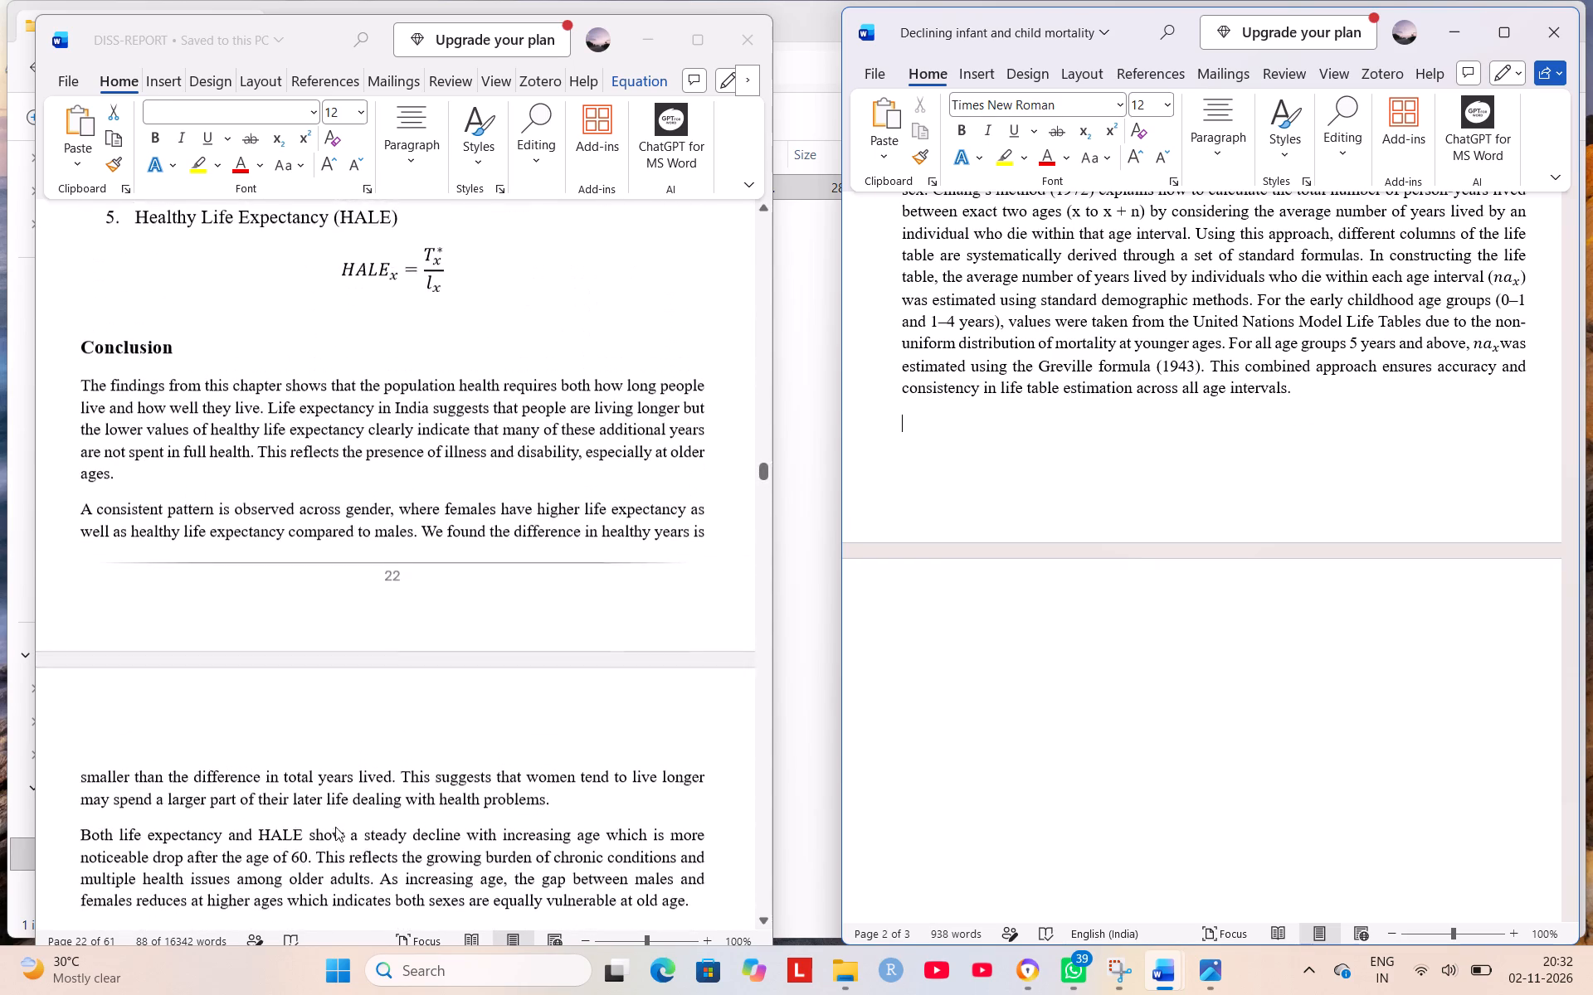
scroll(335, 827, up, 6)
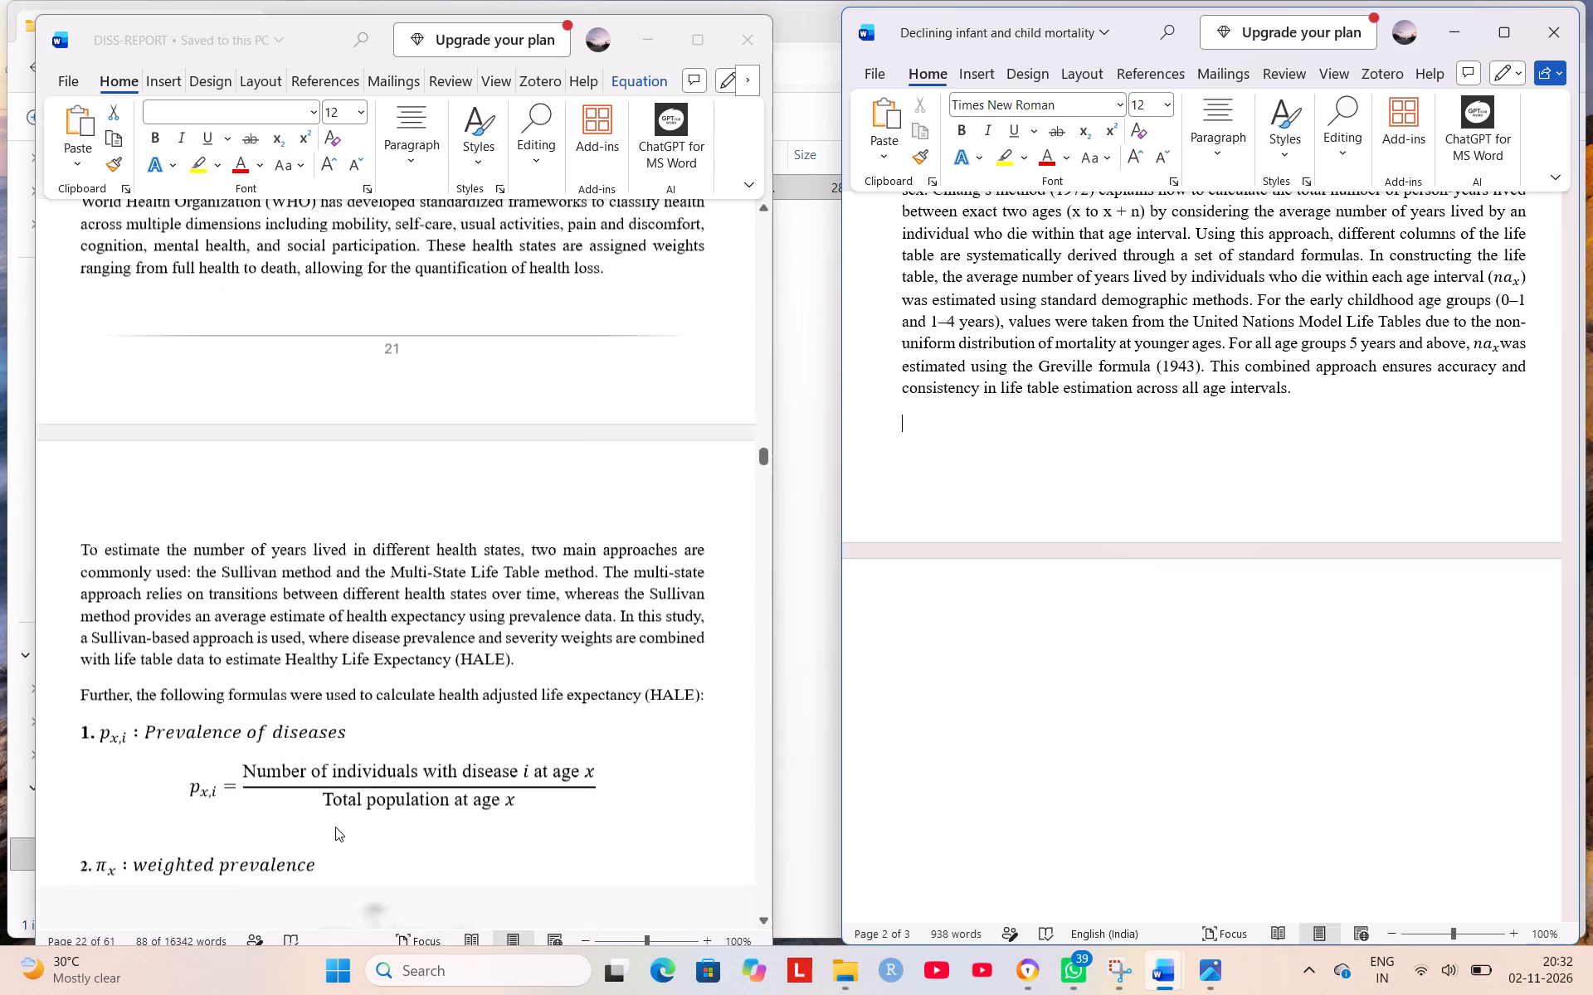
scroll(335, 827, up, 1)
scroll(335, 827, down, 3)
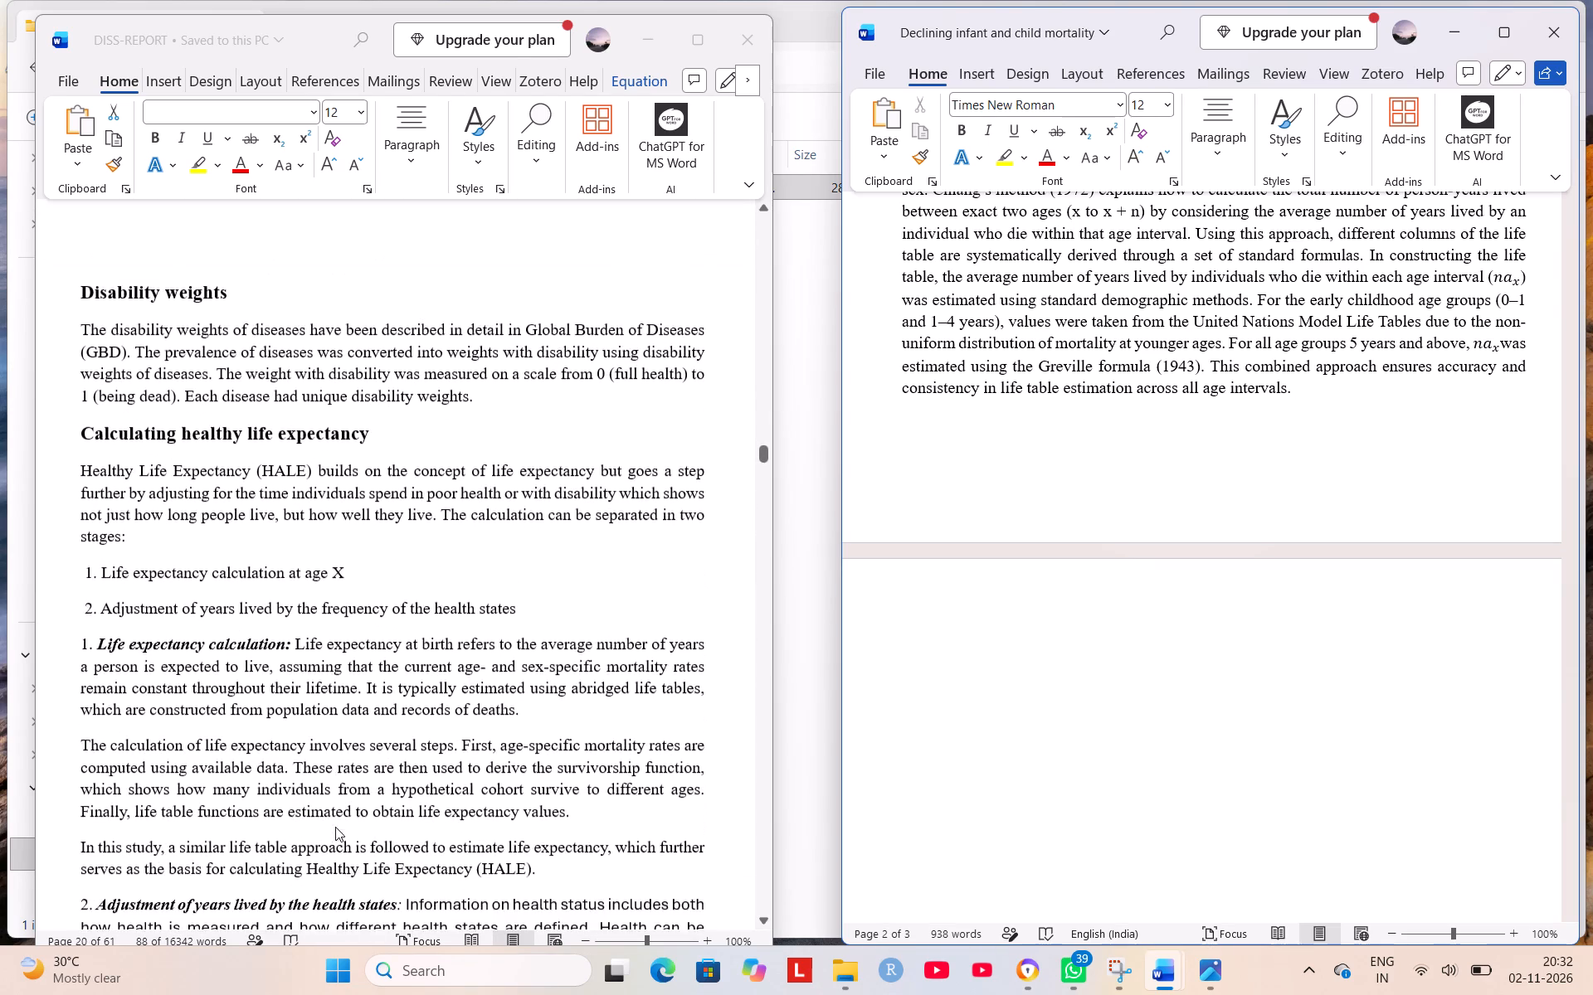
scroll(335, 827, down, 2)
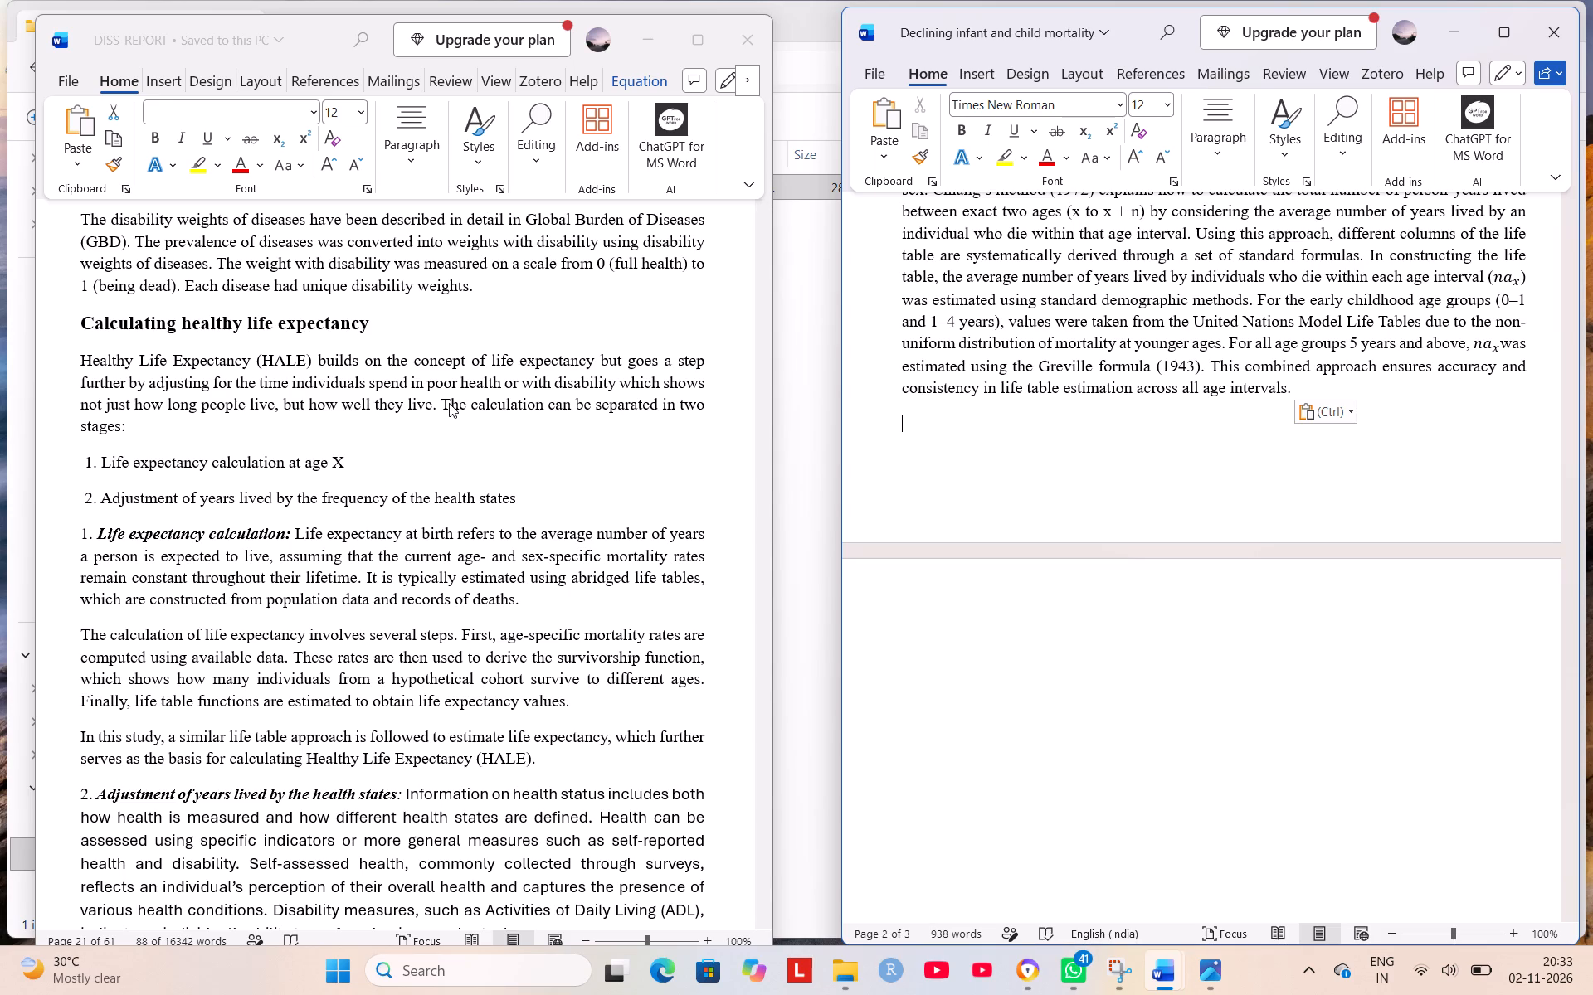
Below the life-table paragraph, write "The calculation of Healthy Life Expectancy is calculated separately in two stages:" and start a new line after it.
scroll(1229, 391, up, 1)
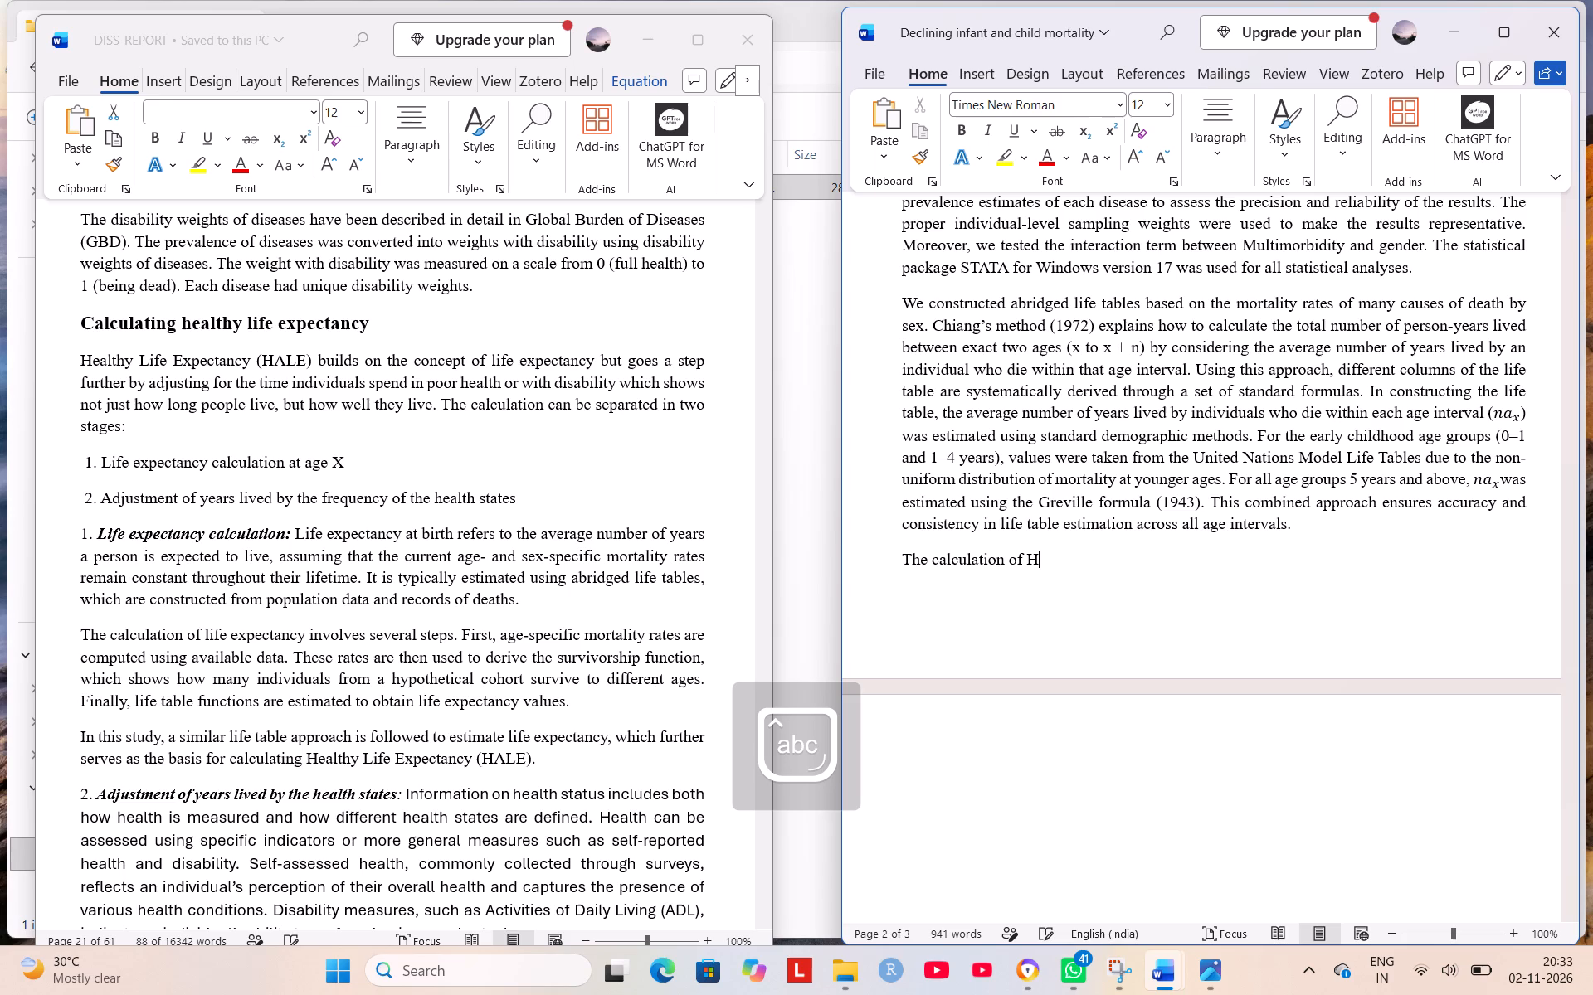
text(ealthy)
key(space)
key(bracketleft)
key(BackSpace)
text(pectancy)
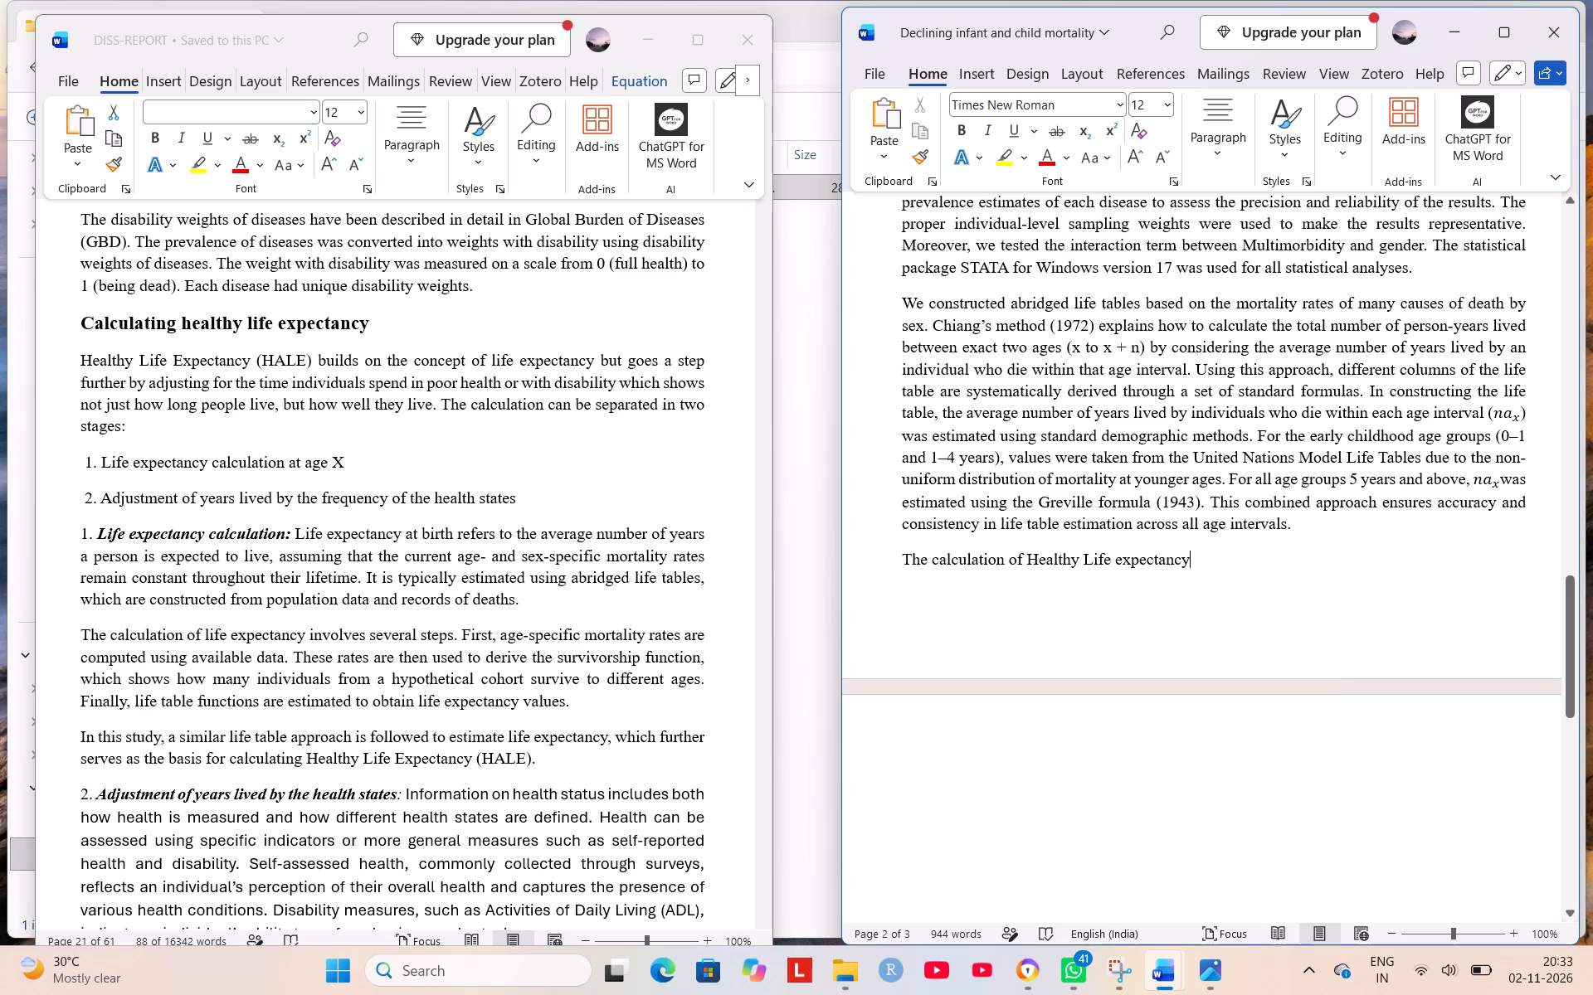
click(1123, 562)
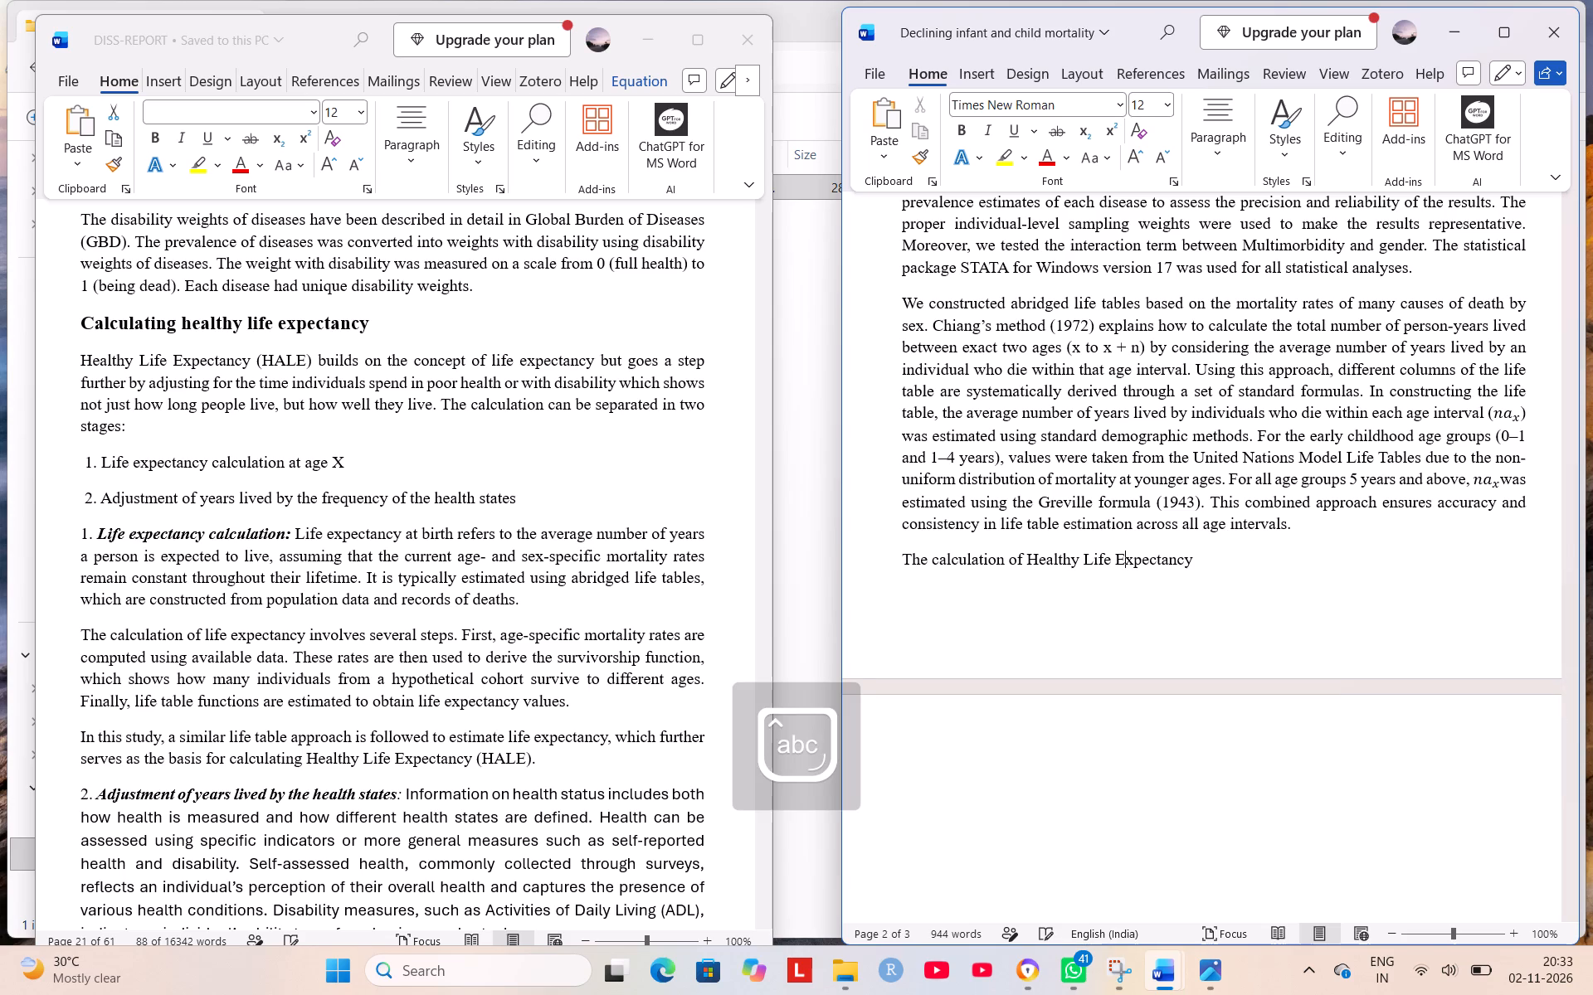
click(1202, 562)
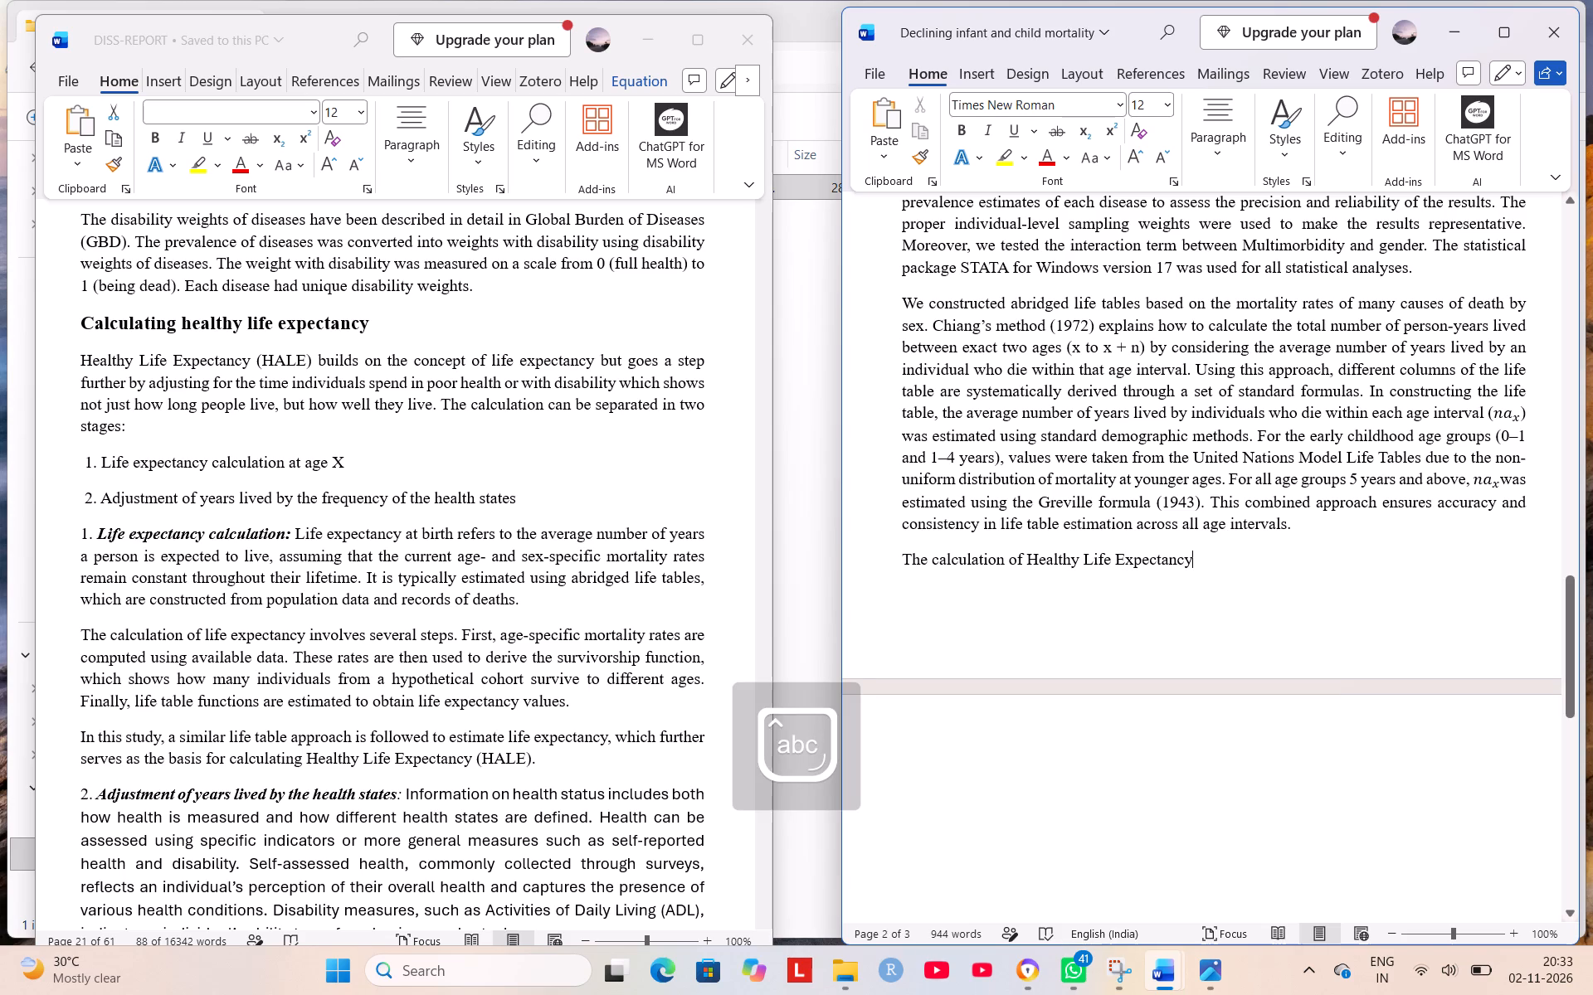
key(space)
text(is)
key(space)
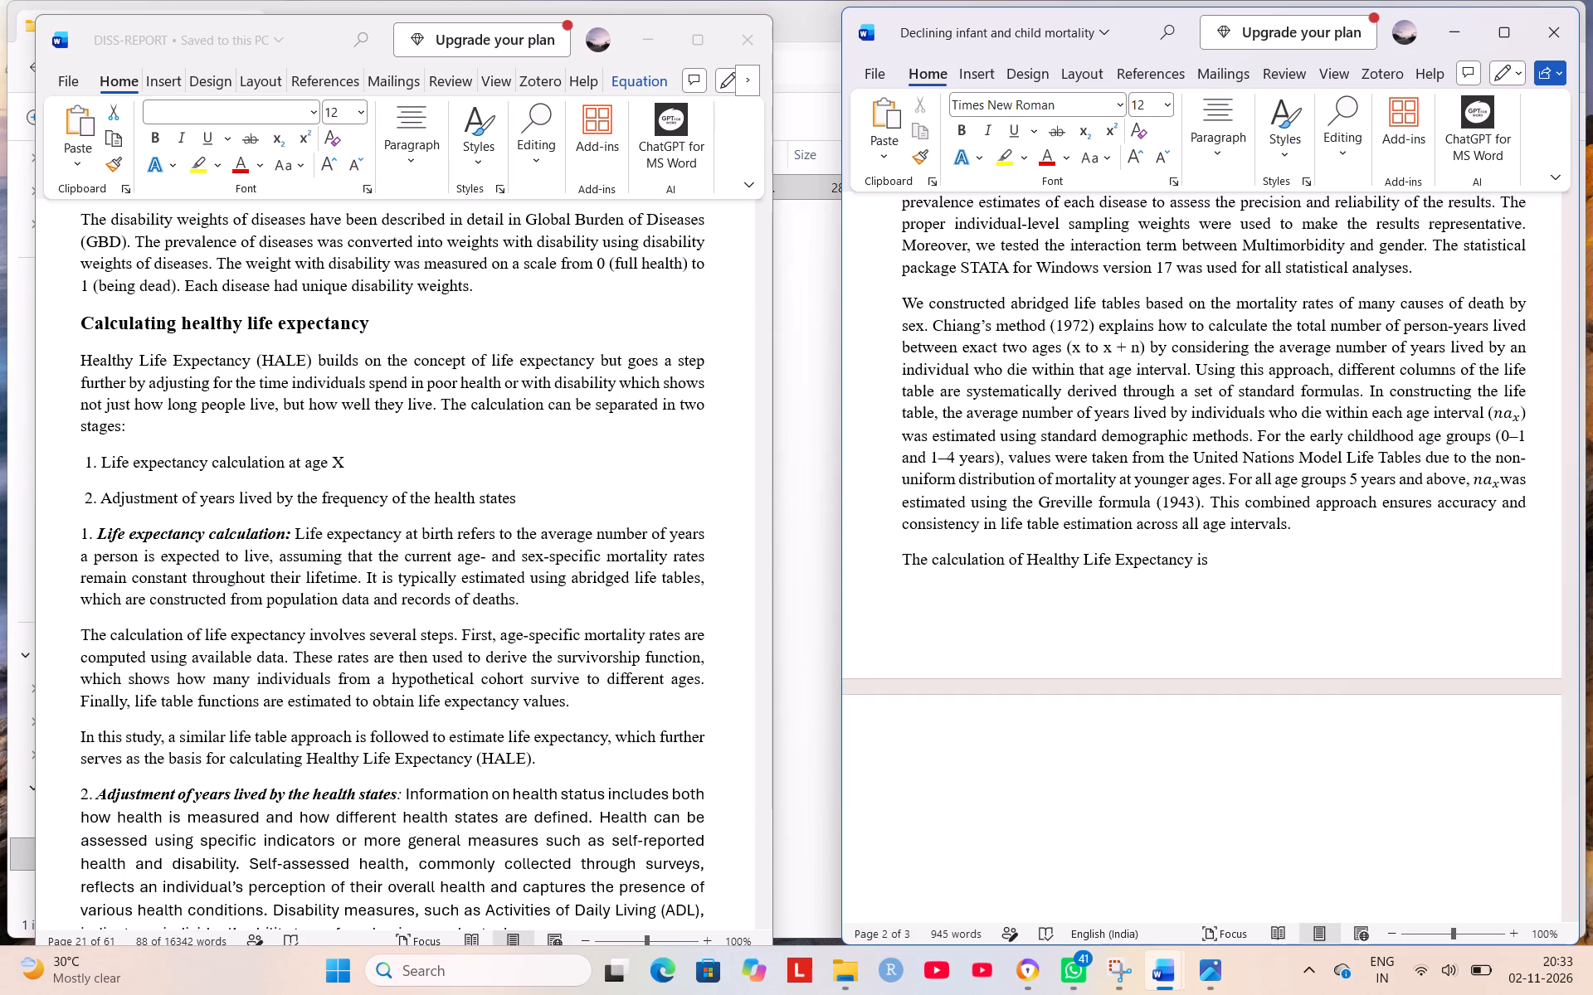
text(calculated)
key(space)
text(separately in two statges)
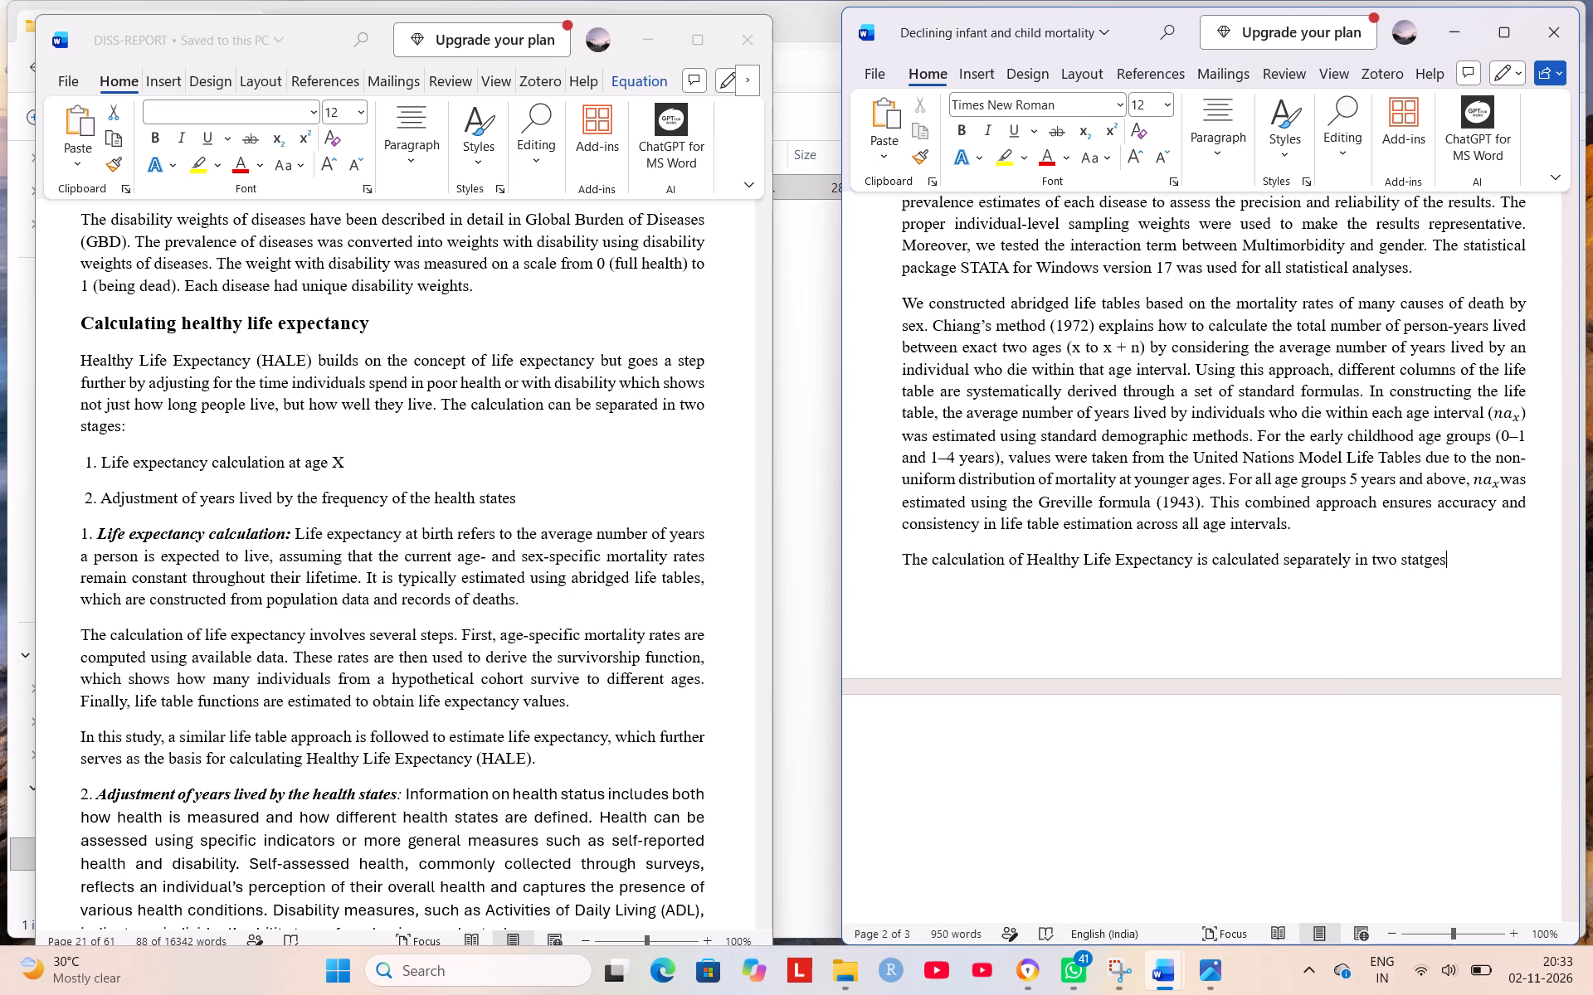
click(1426, 558)
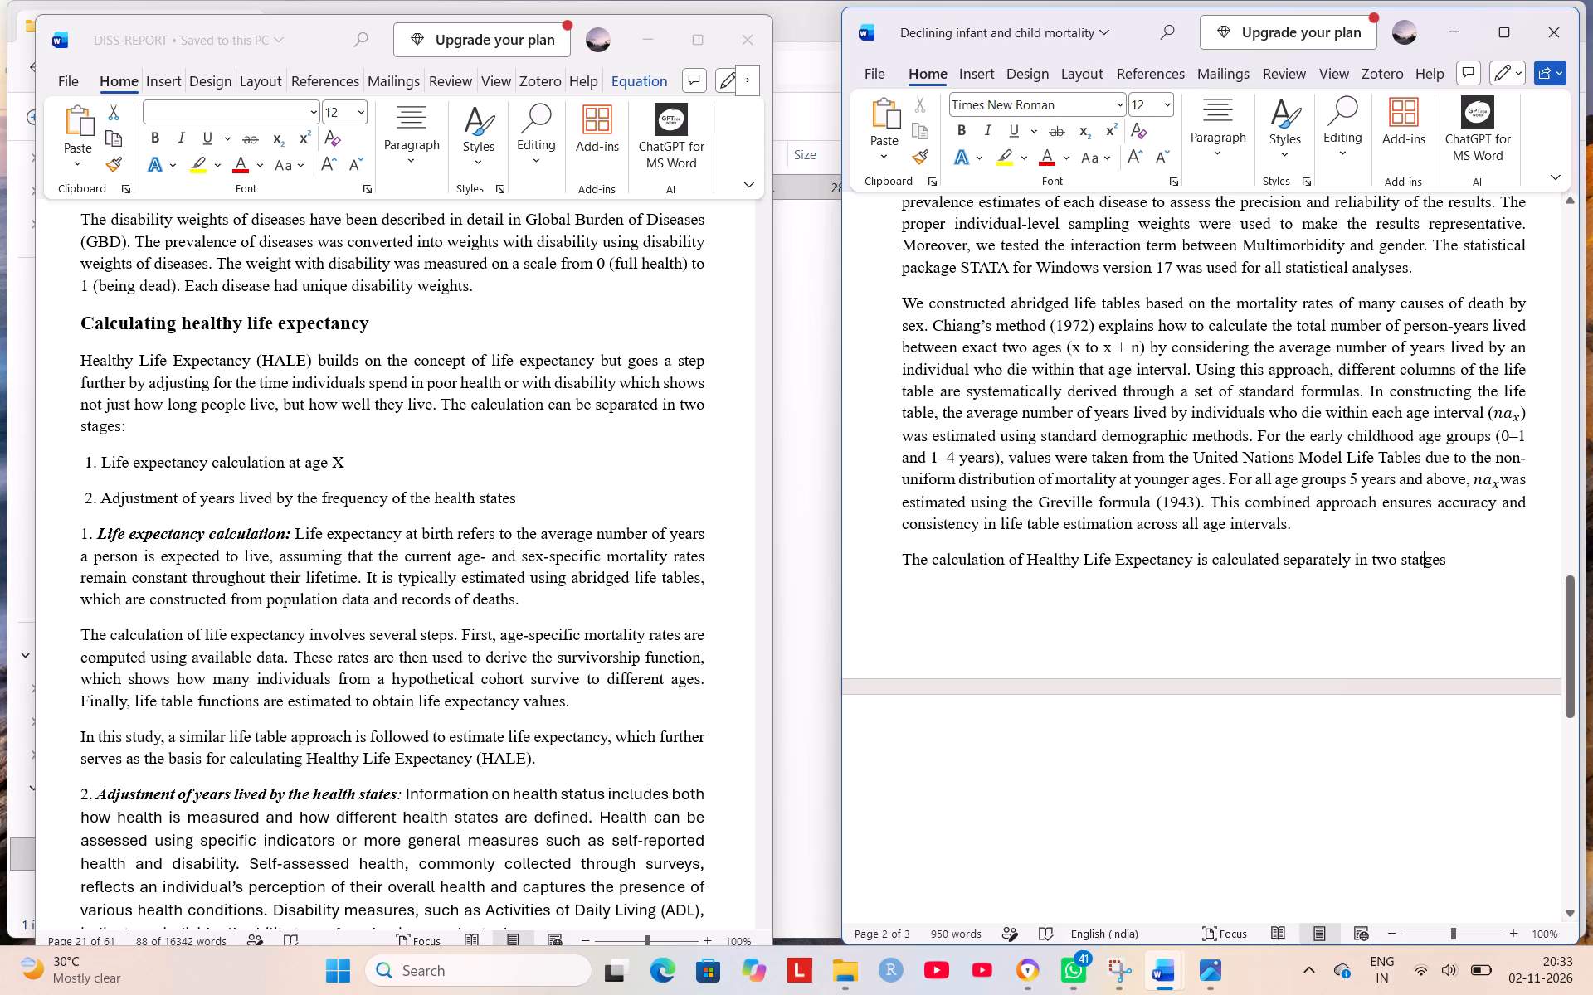
key(BackSpace)
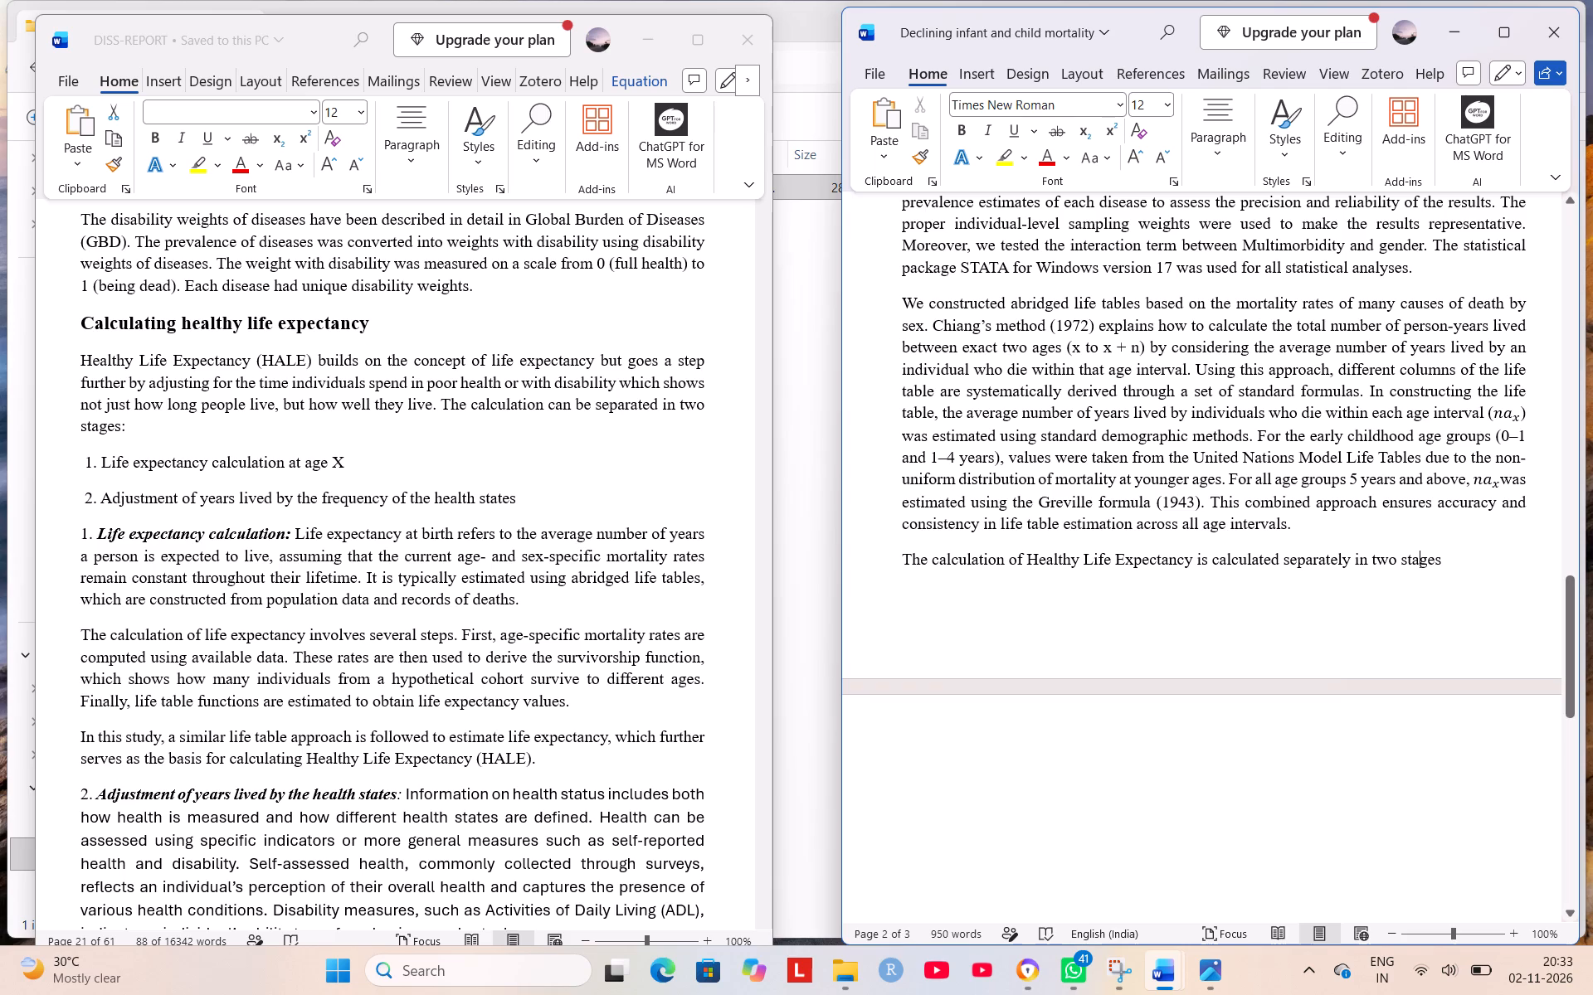
click(1453, 558)
key(shift+colon)
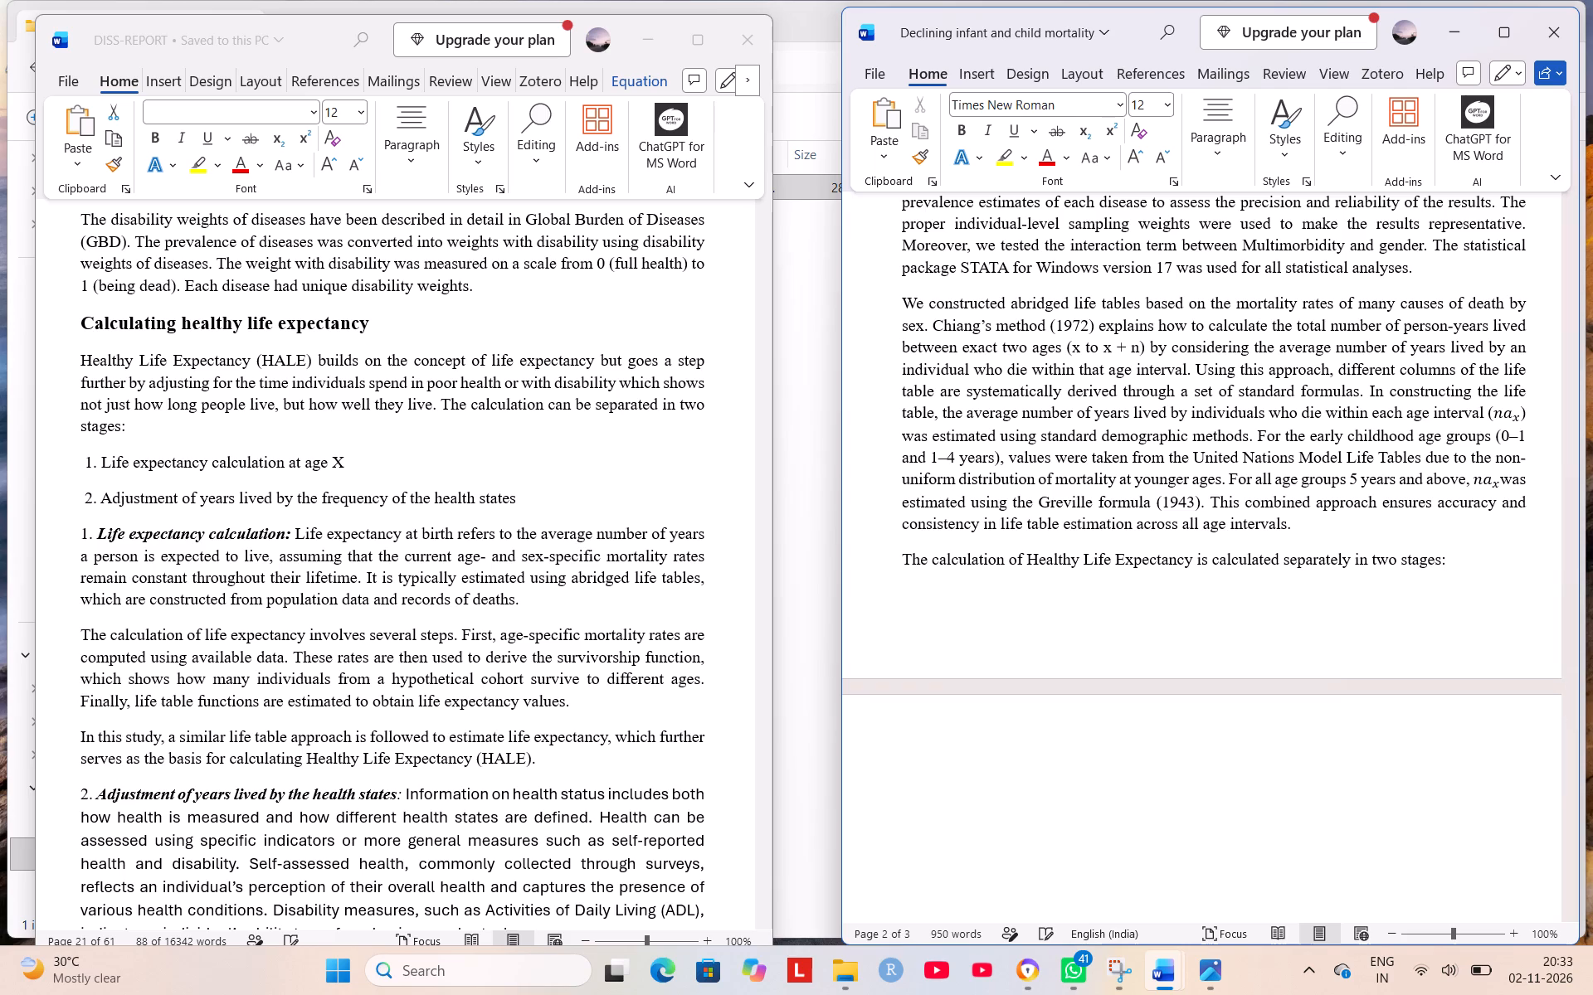
key(Return)
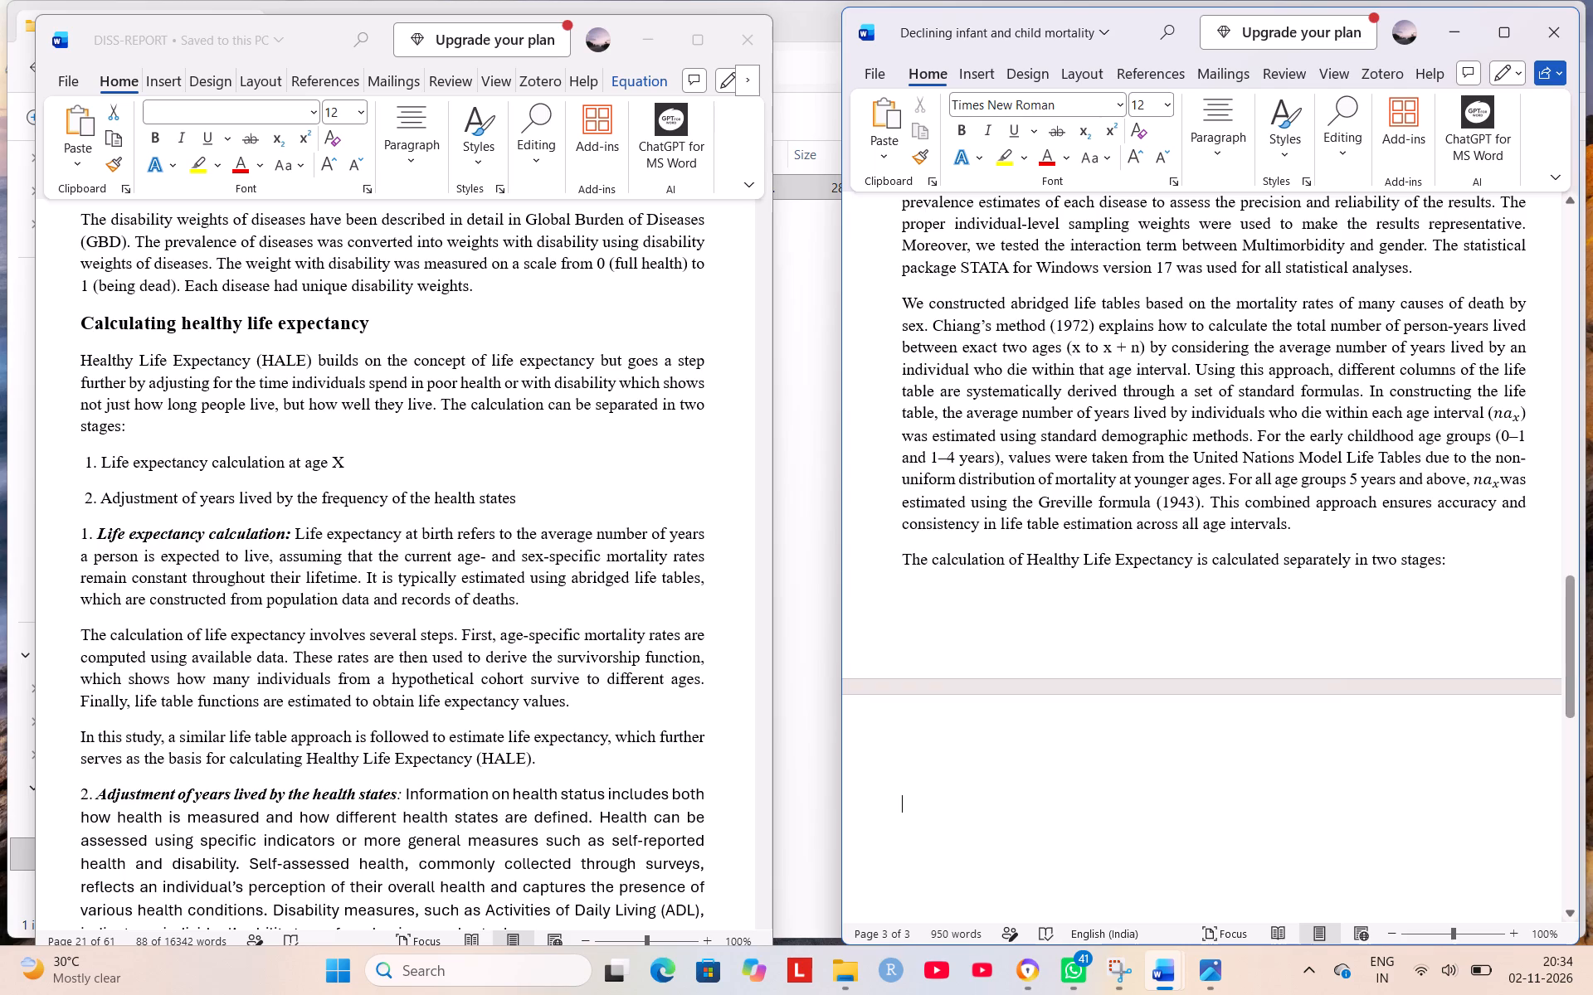
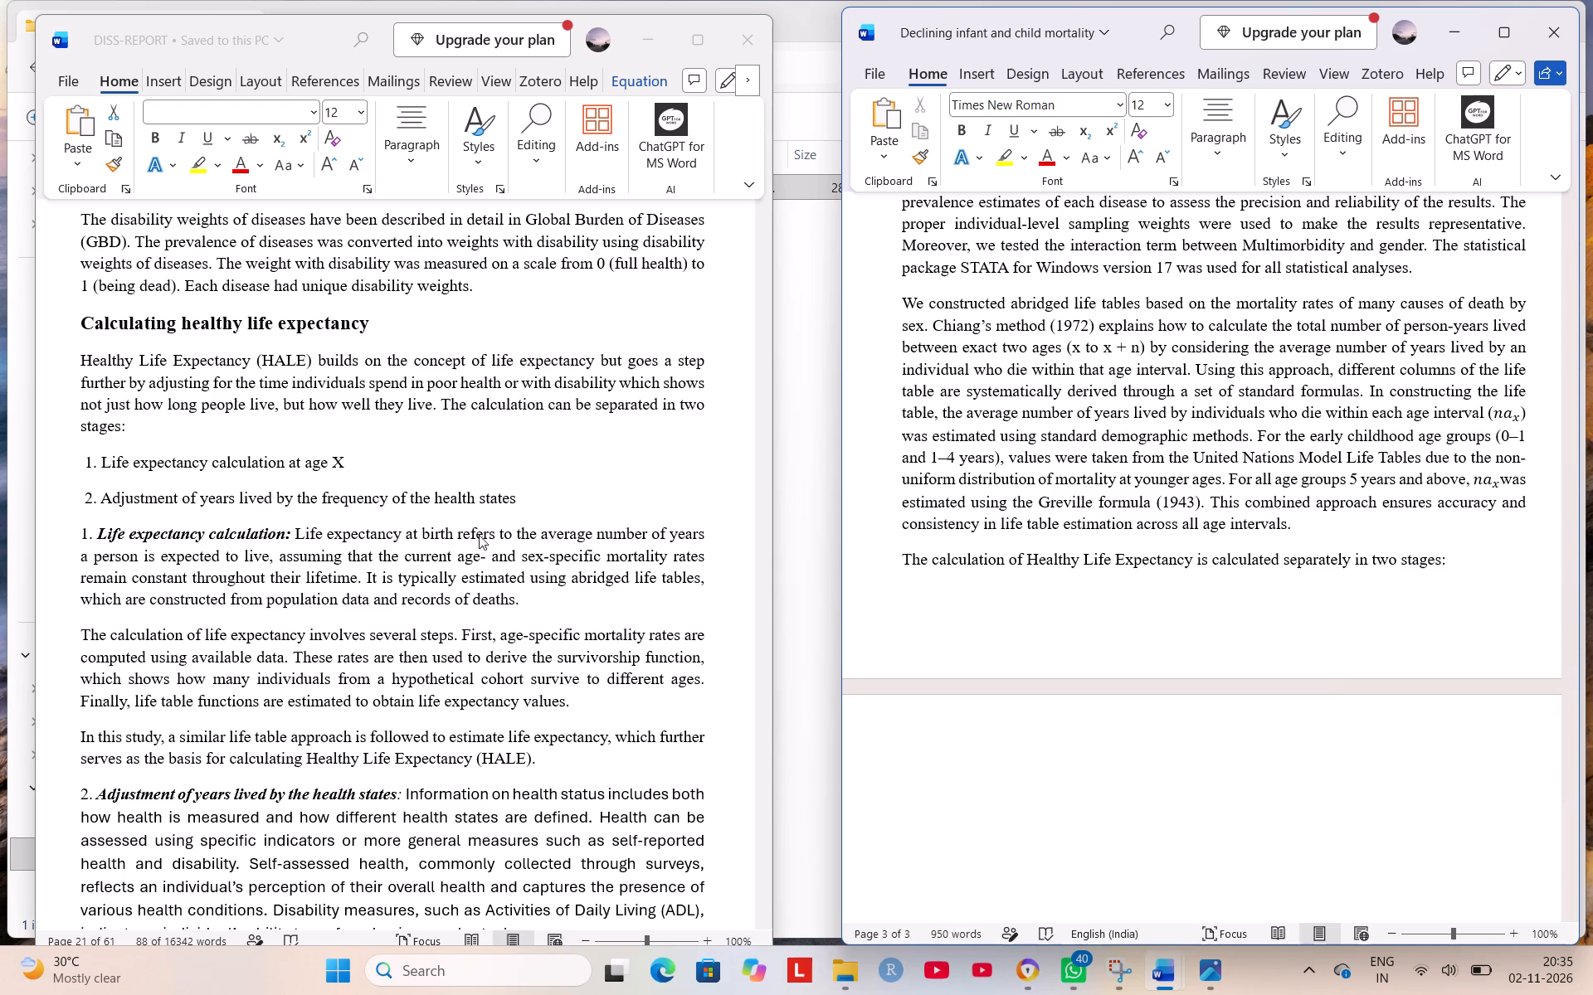
Review the report's explanations of the two stages, life expectancy calculation and adjustment of years lived by the health states.
scroll(429, 779, down, 2)
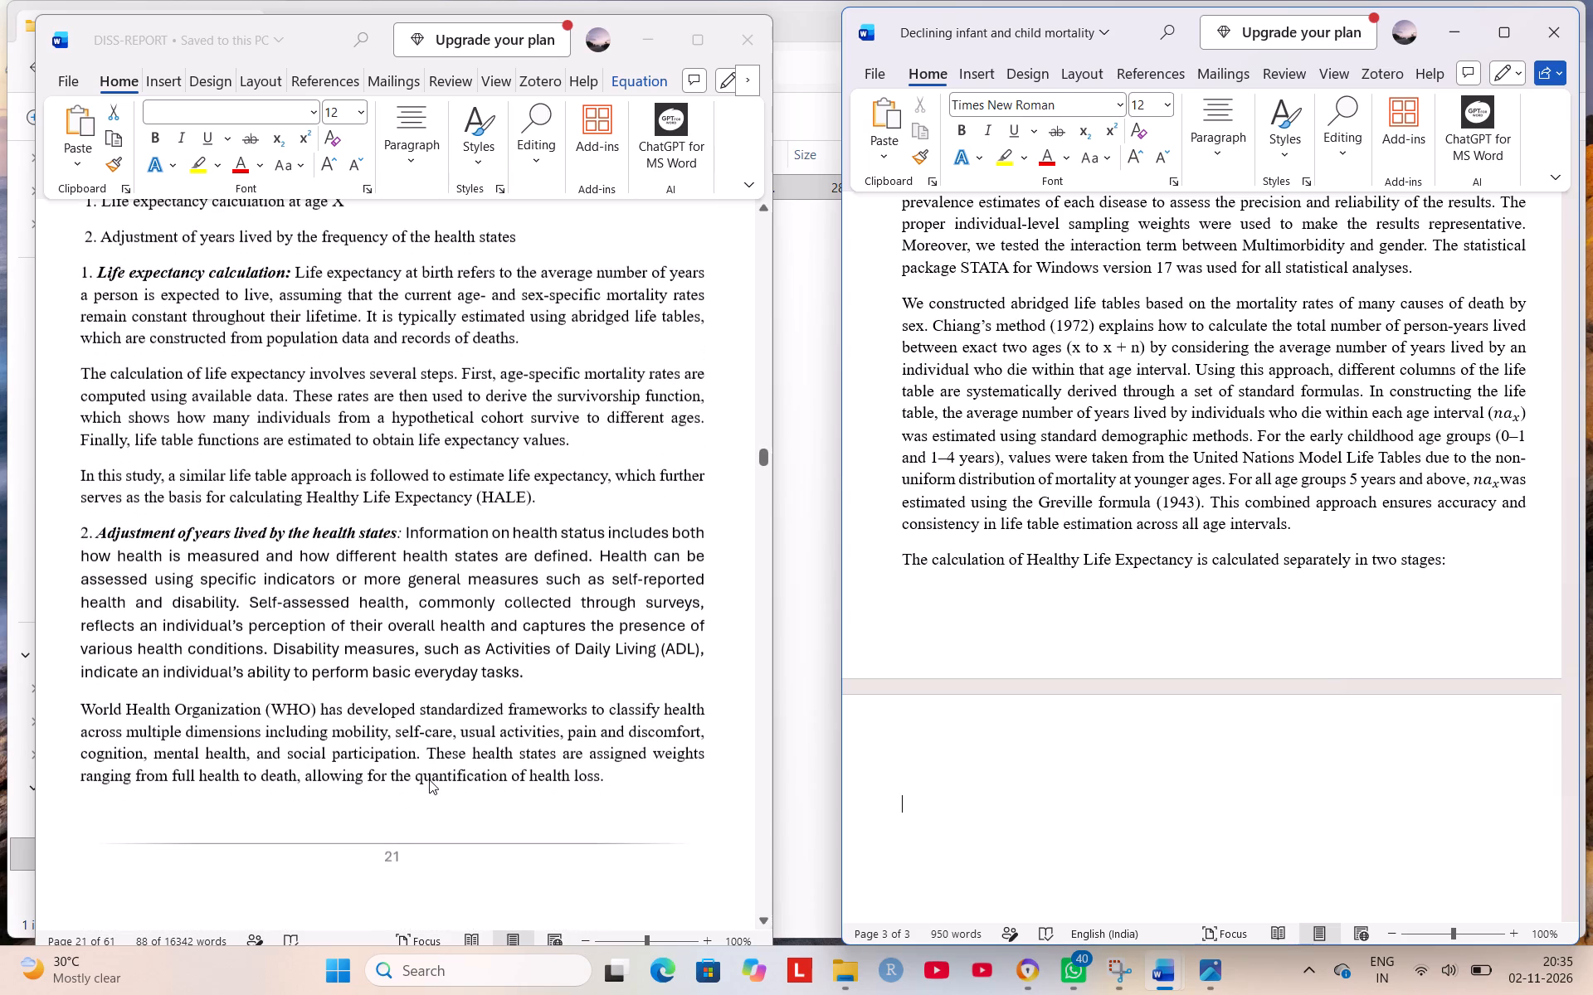
scroll(429, 779, down, 2)
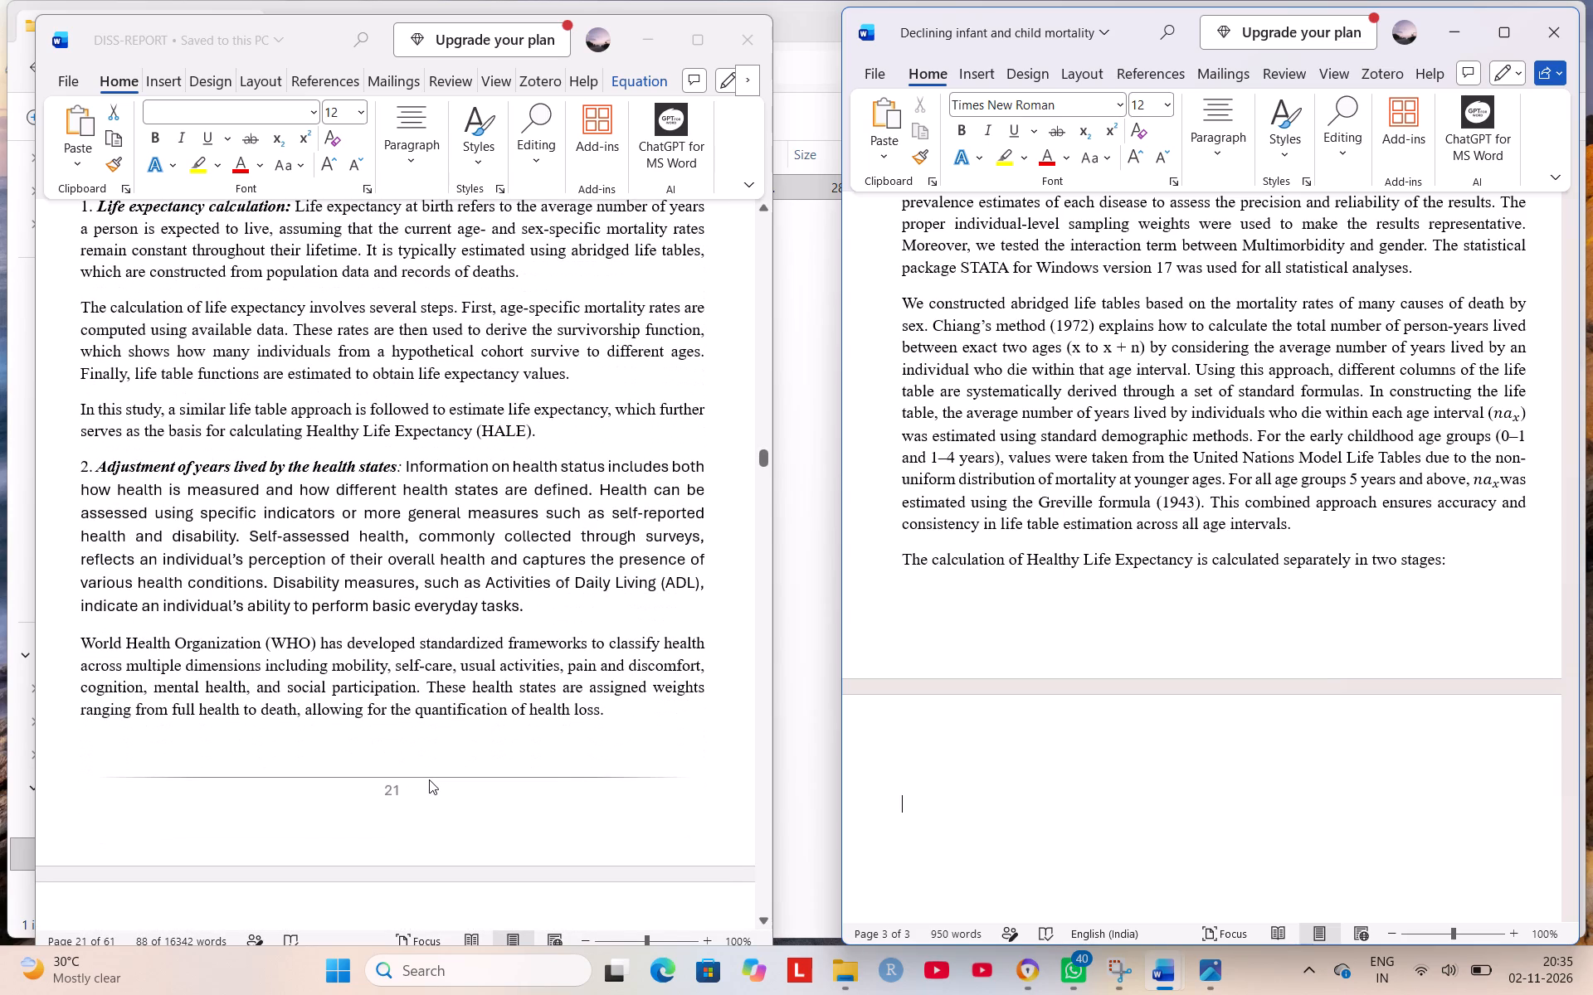
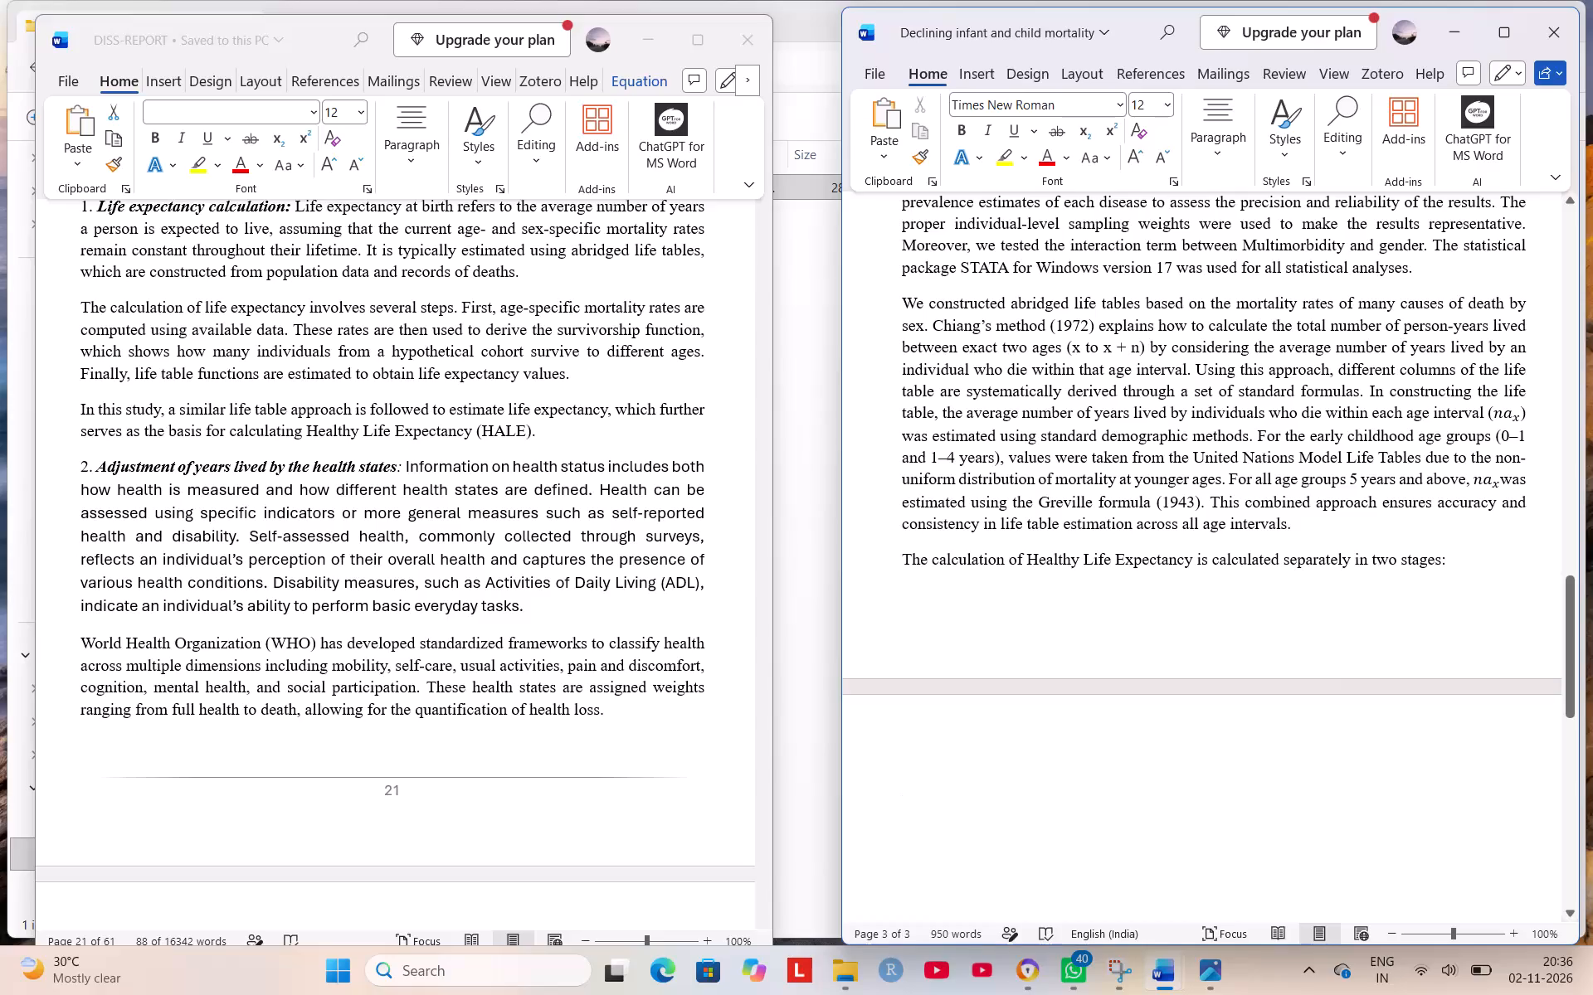
Delete the line introducing the two stages of the Healthy Life Expectancy calculation, along with its empty paragraph, after the life table paragraph.
drag(1451, 565, 1332, 570)
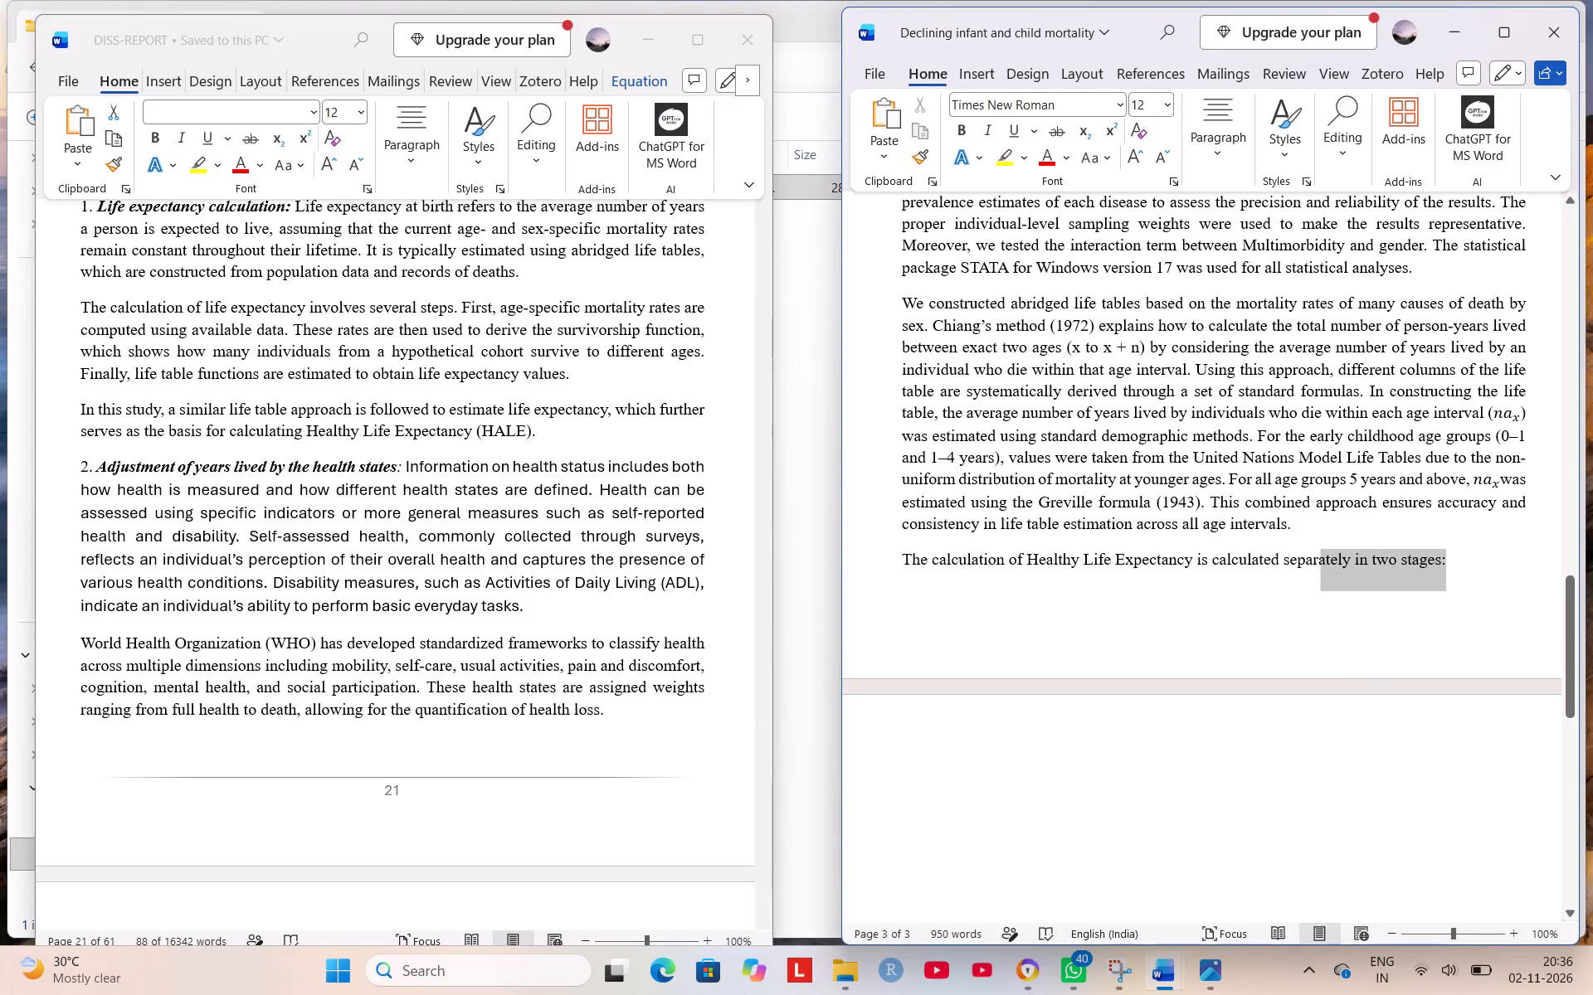
drag(1332, 570, 875, 610)
key(BackSpace)
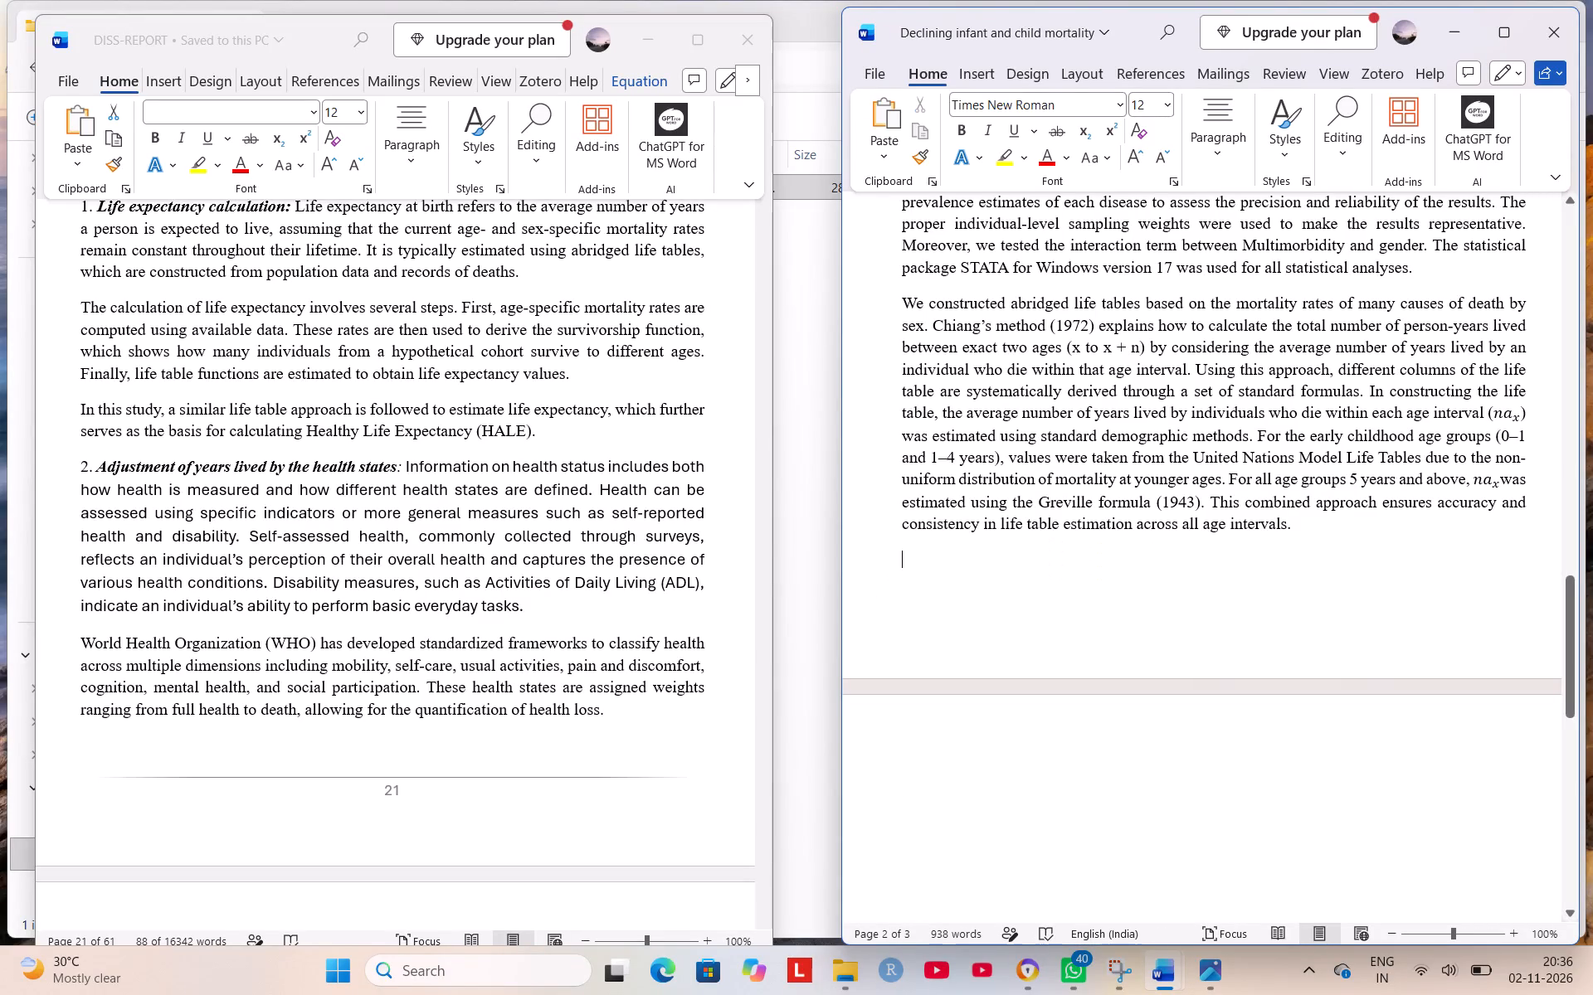
key(BackSpace)
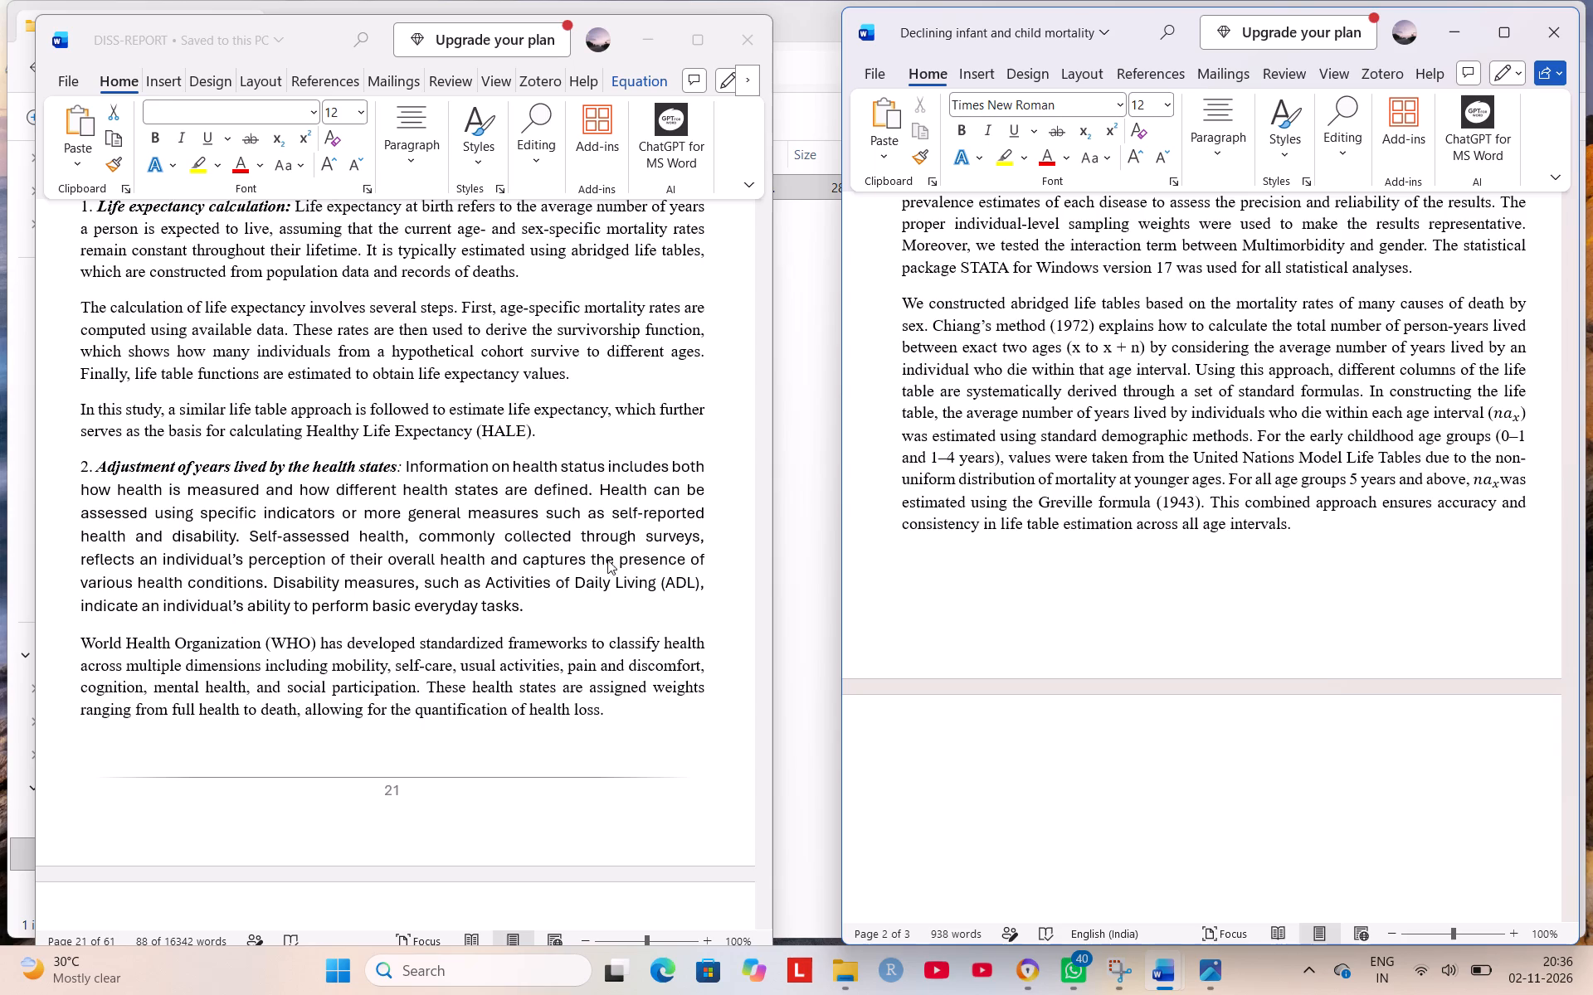
Examine the DISS-REPORT passages on life expectancy calculation, health state adjustment and approaches to estimating years lived in health states.
drag(582, 695, 465, 666)
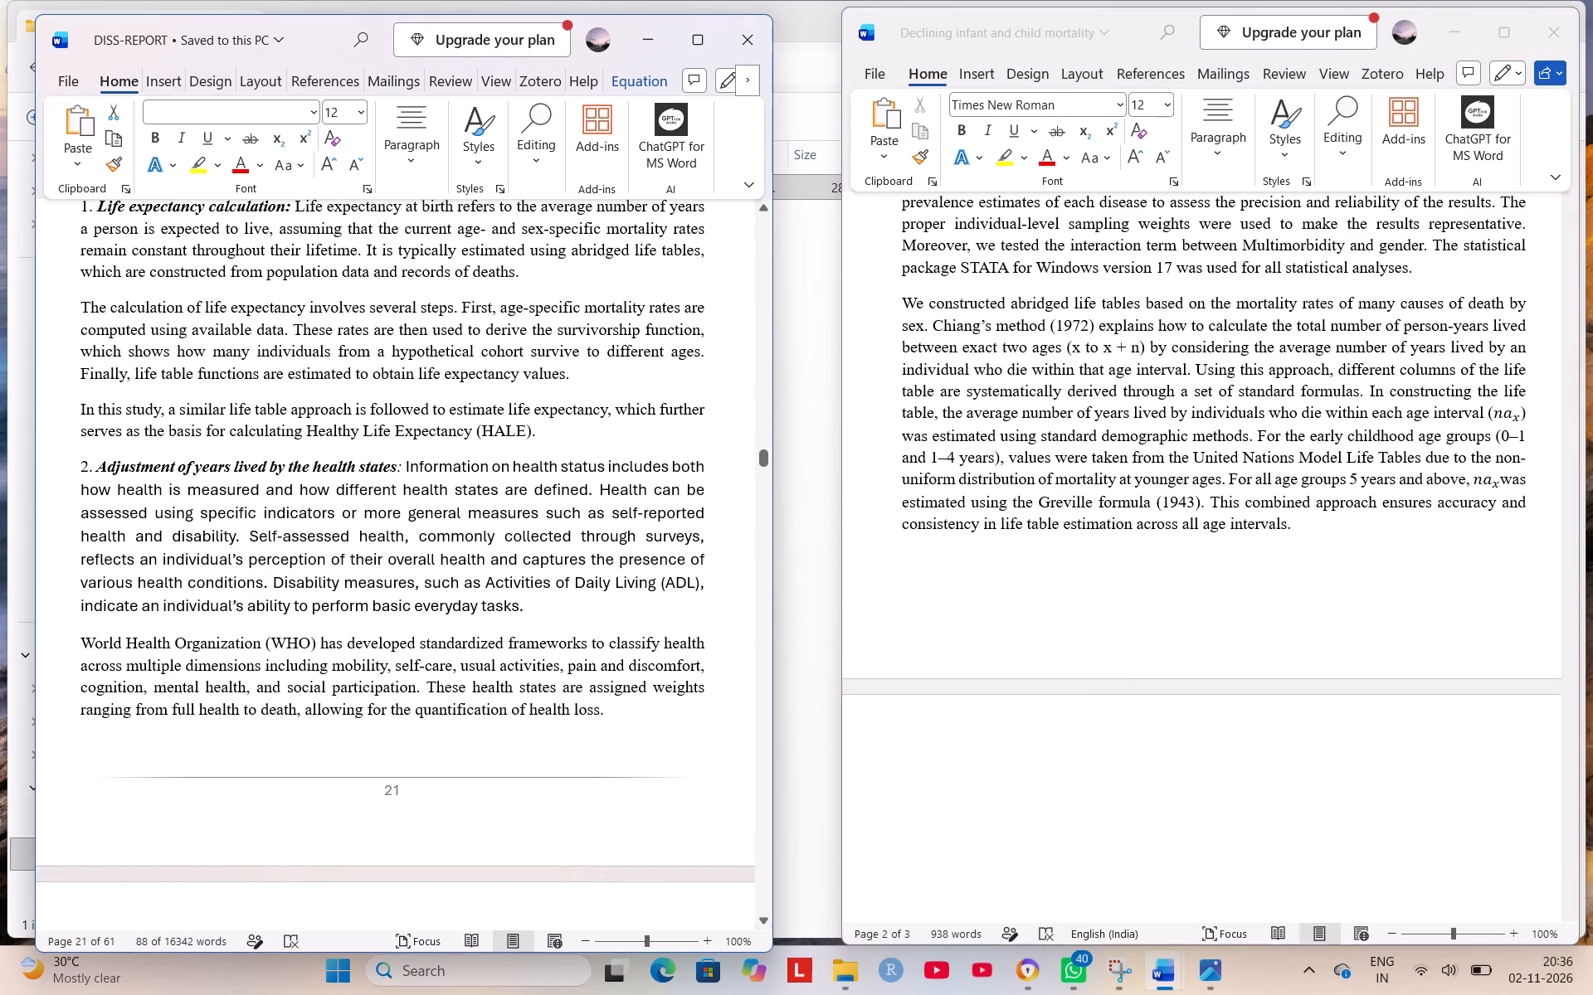
drag(465, 666, 558, 706)
drag(558, 706, 405, 667)
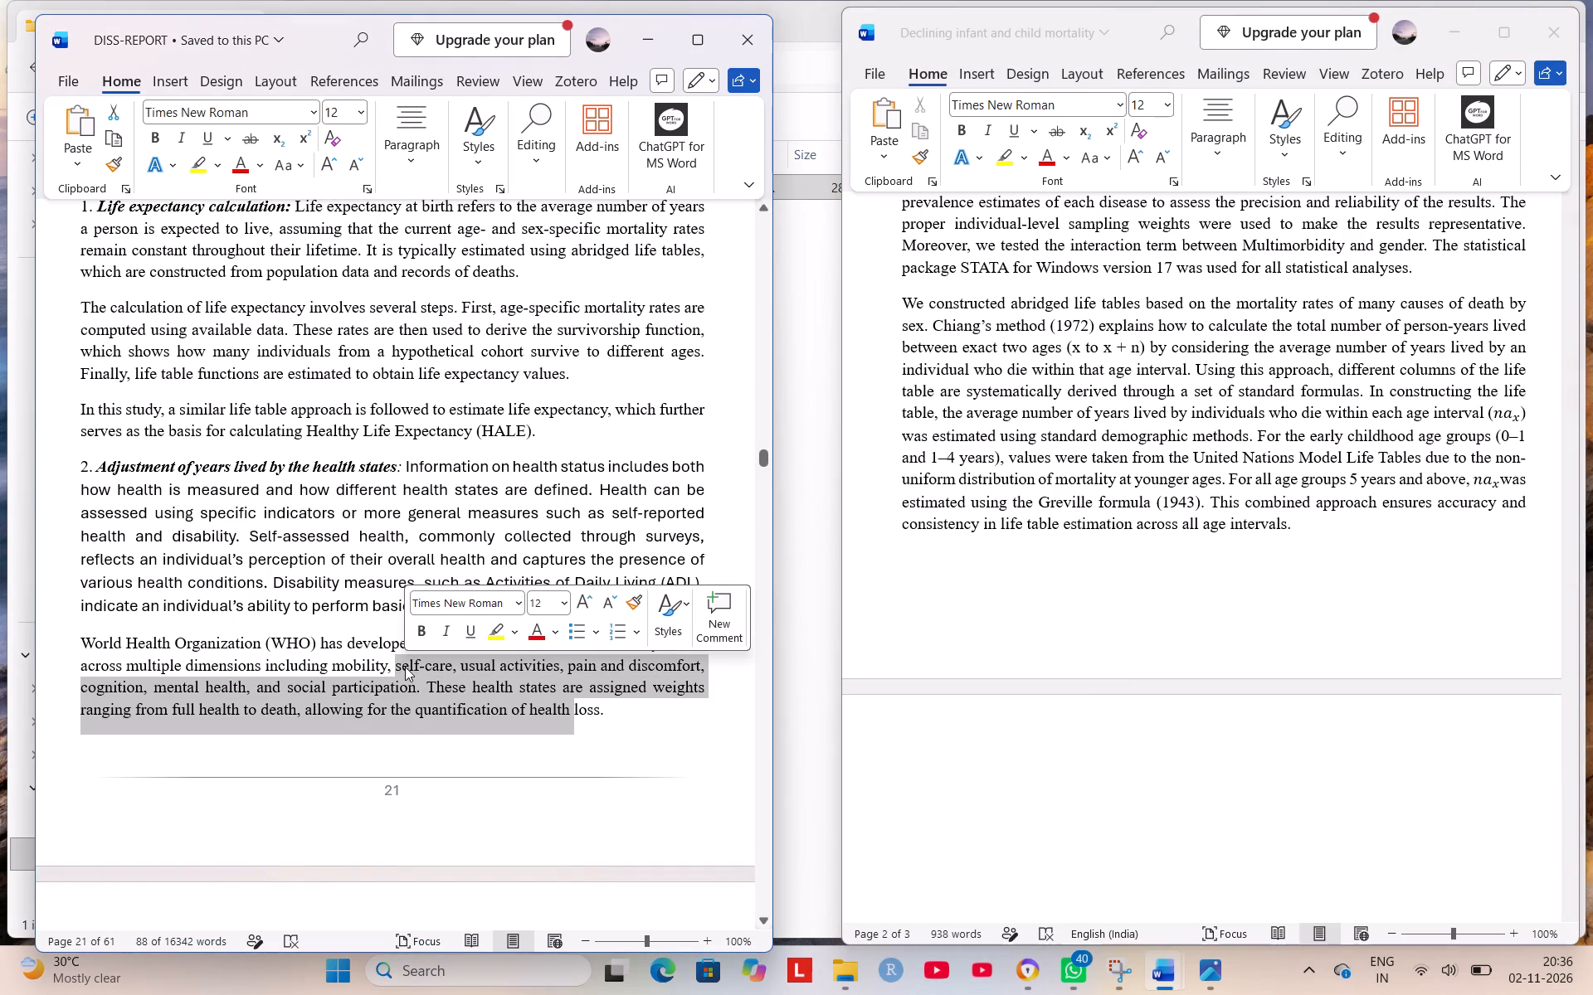
drag(455, 570, 332, 494)
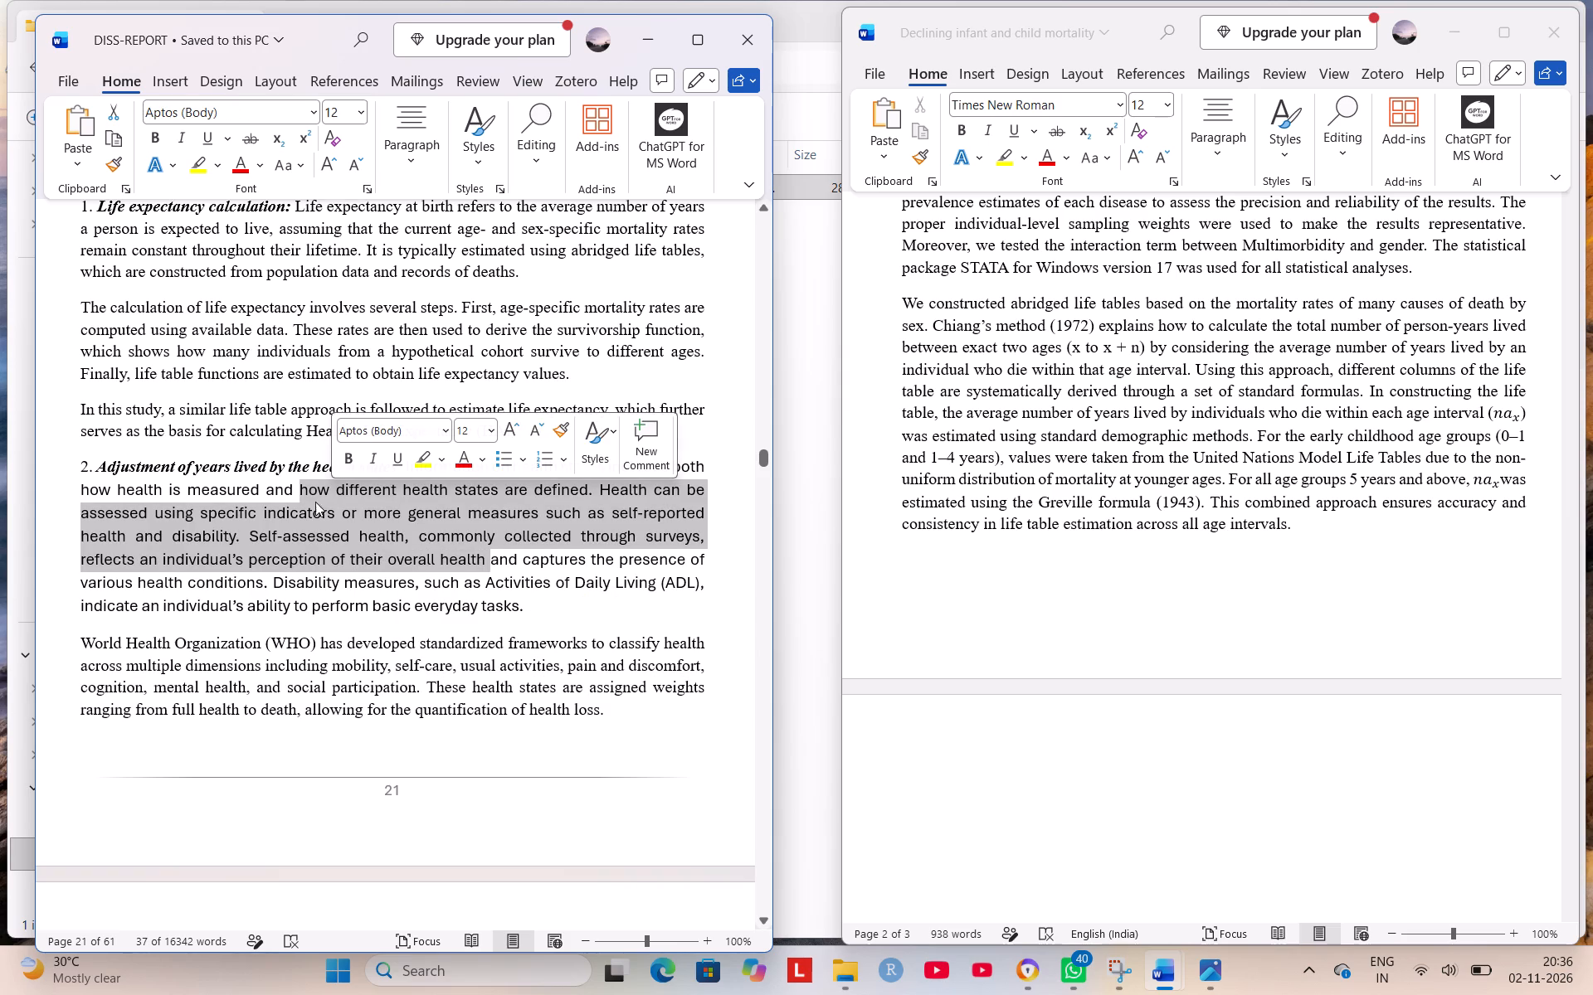
click(290, 410)
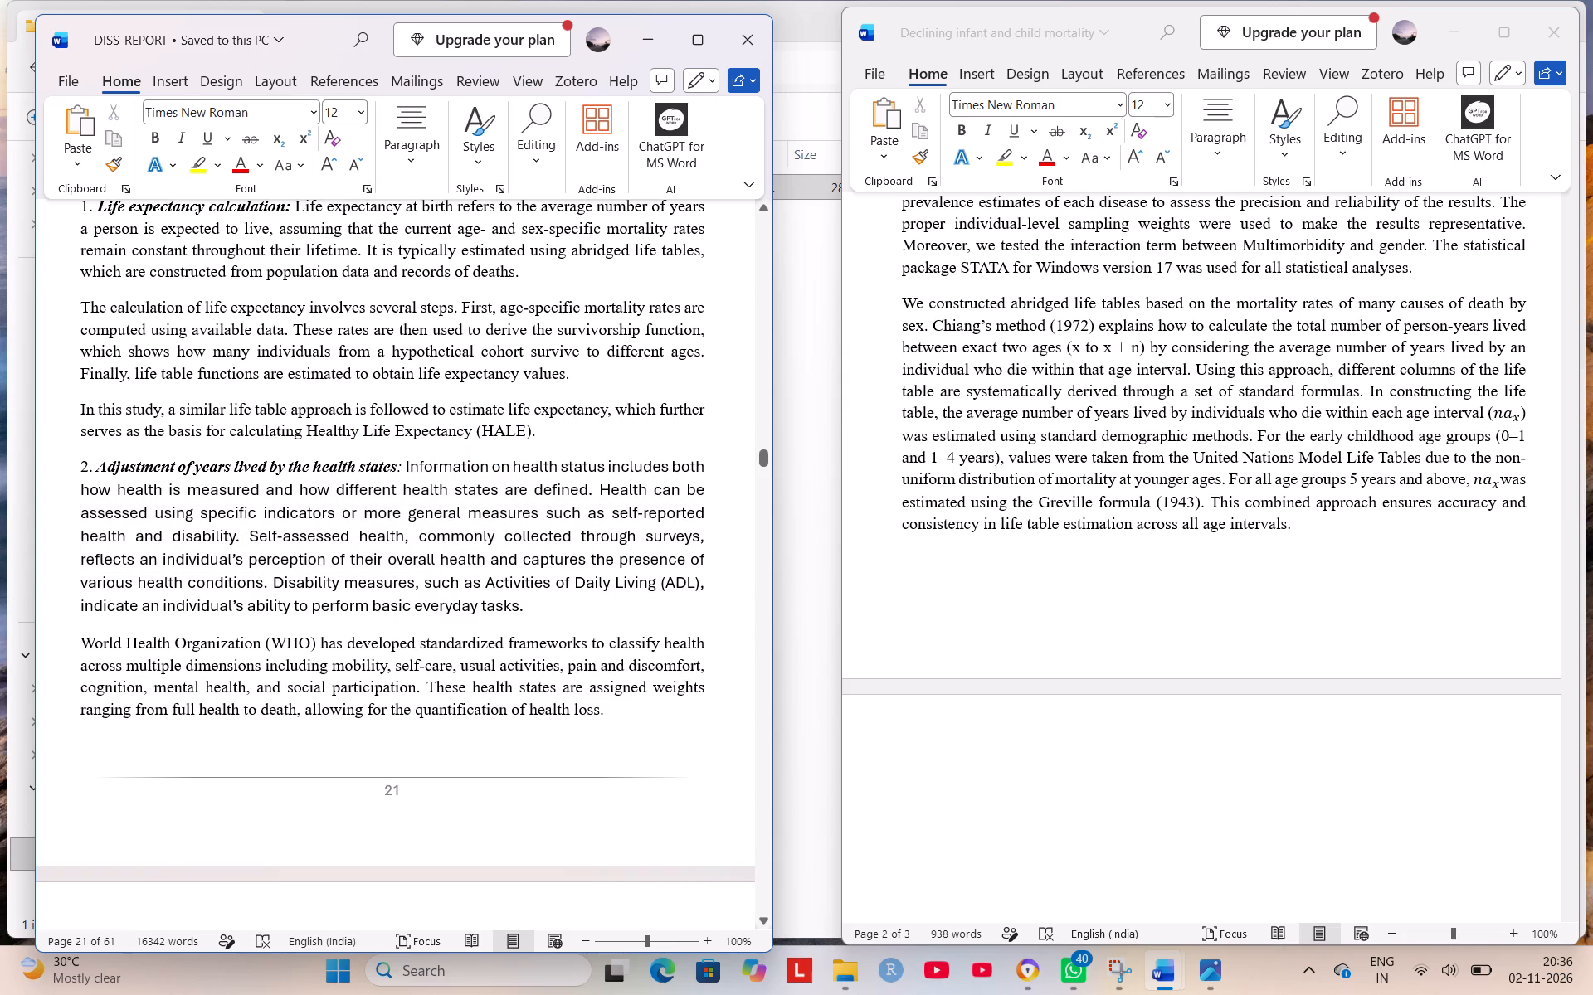
drag(328, 434, 270, 337)
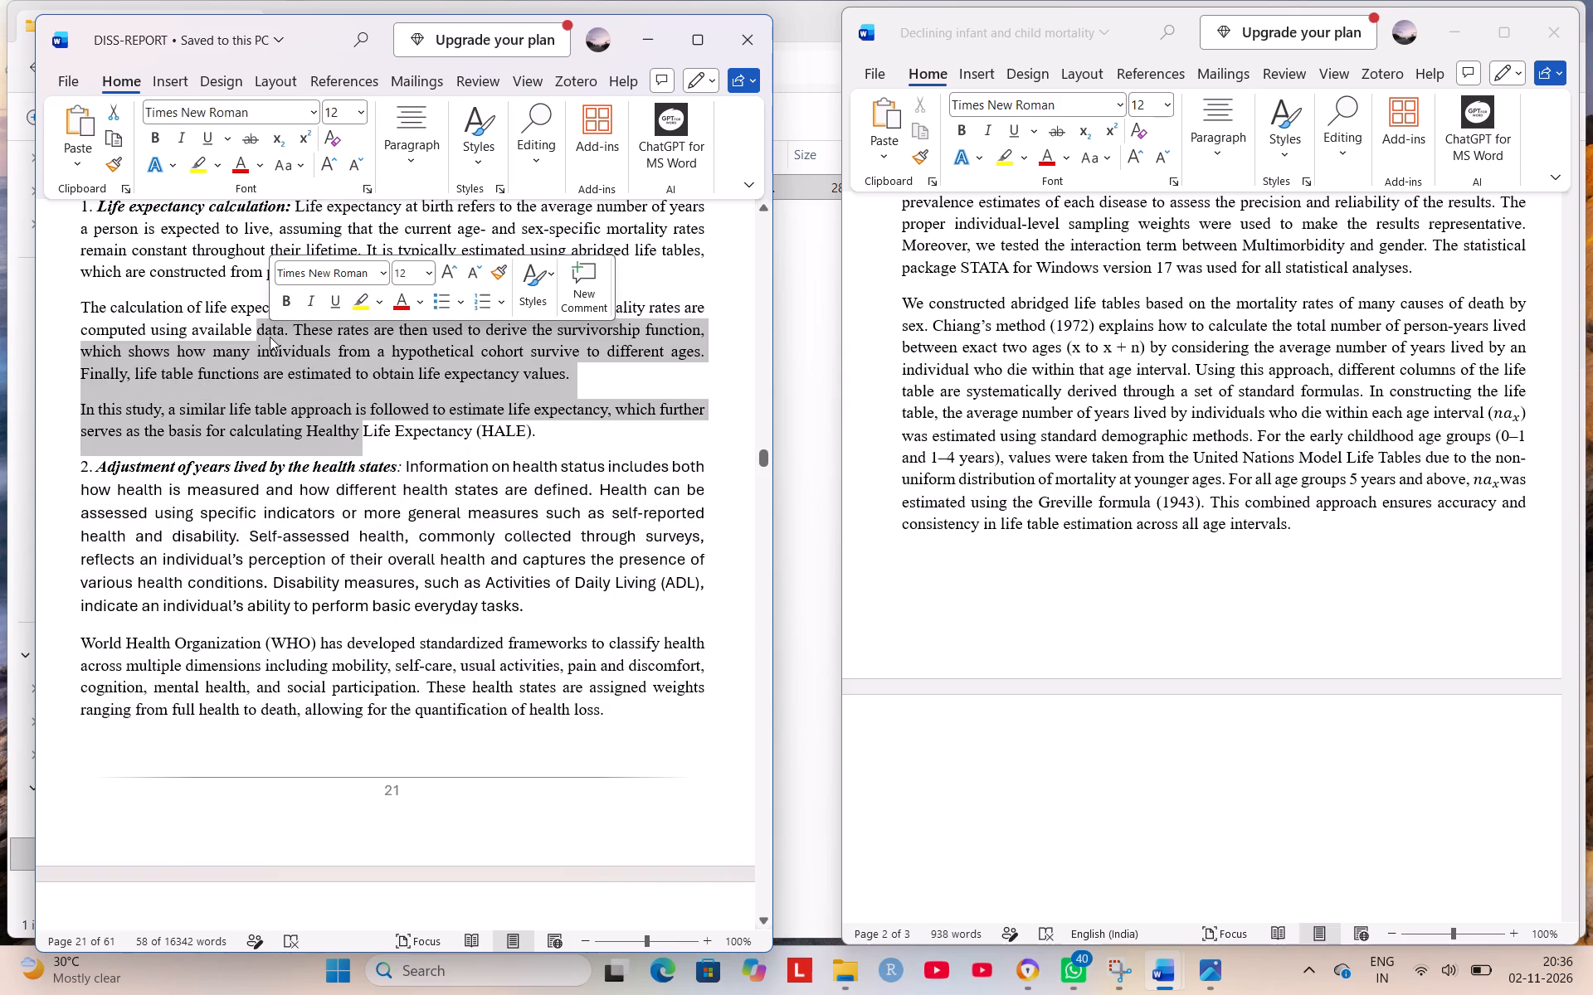
click(270, 337)
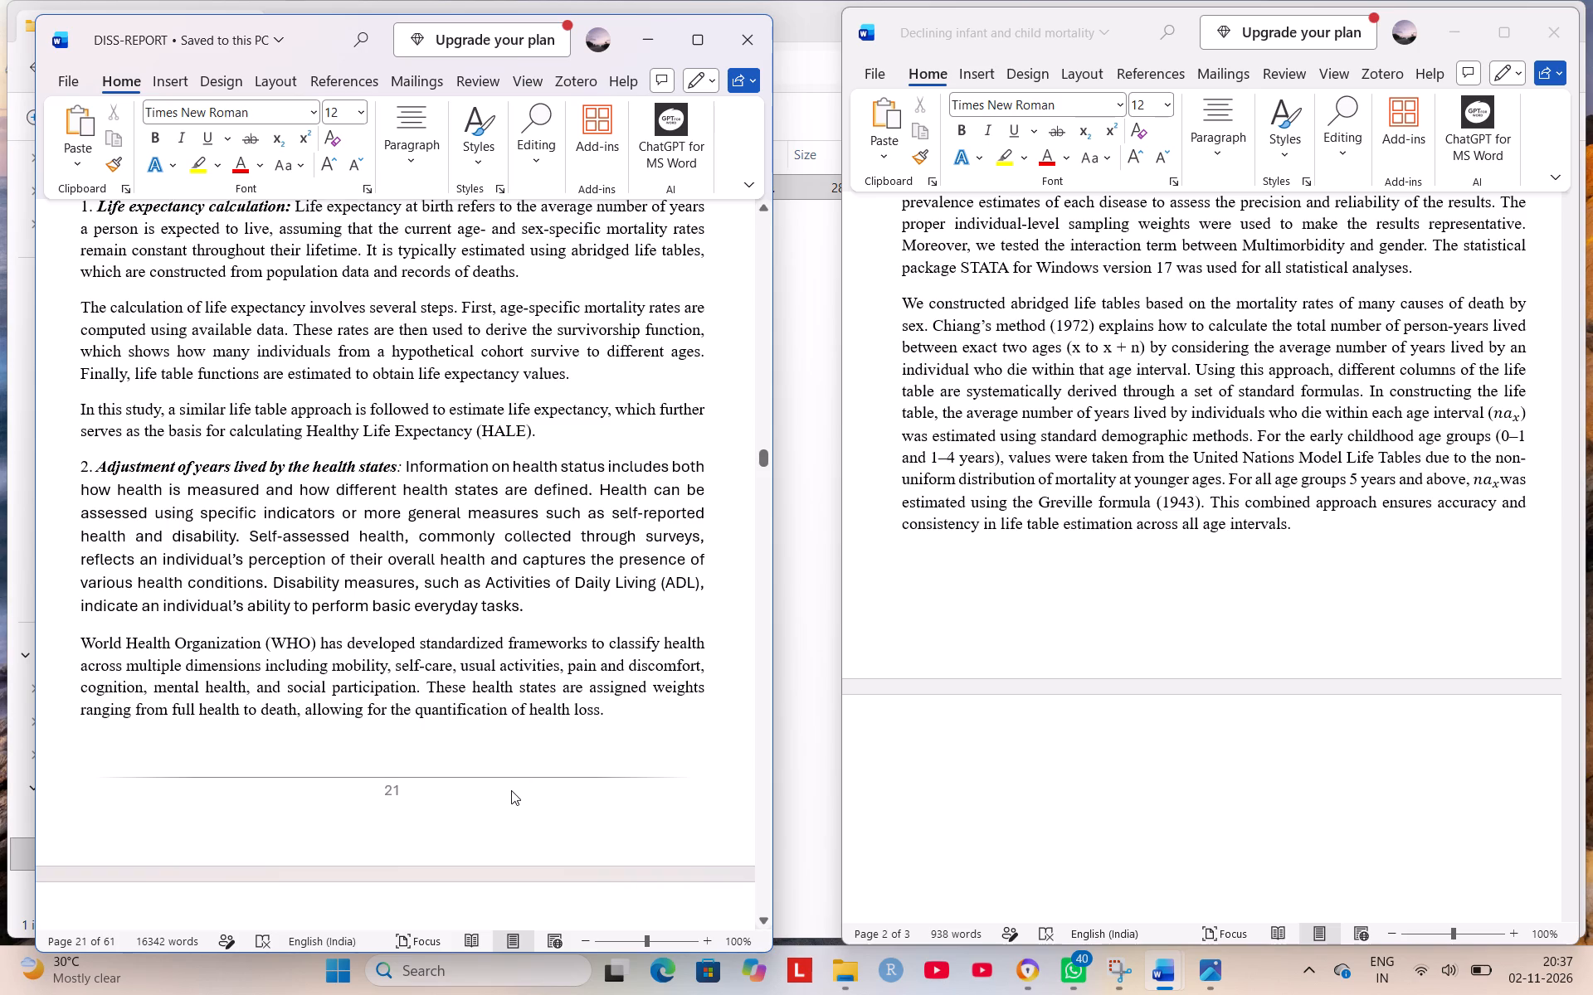
scroll(511, 790, down, 2)
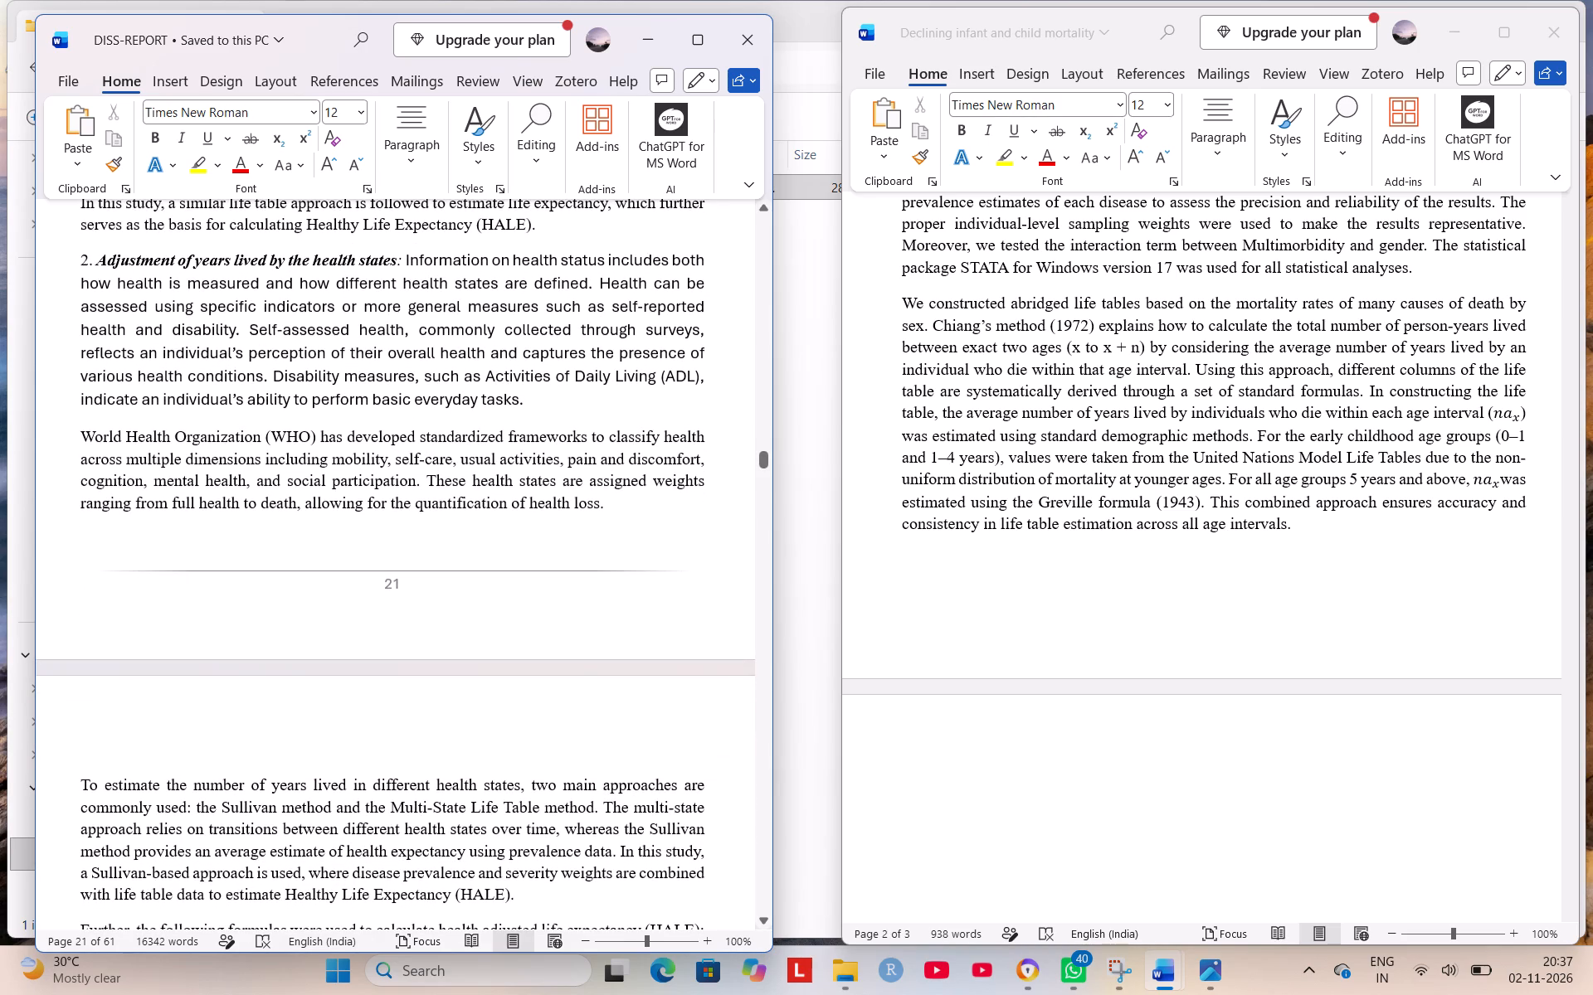
scroll(511, 790, down, 1)
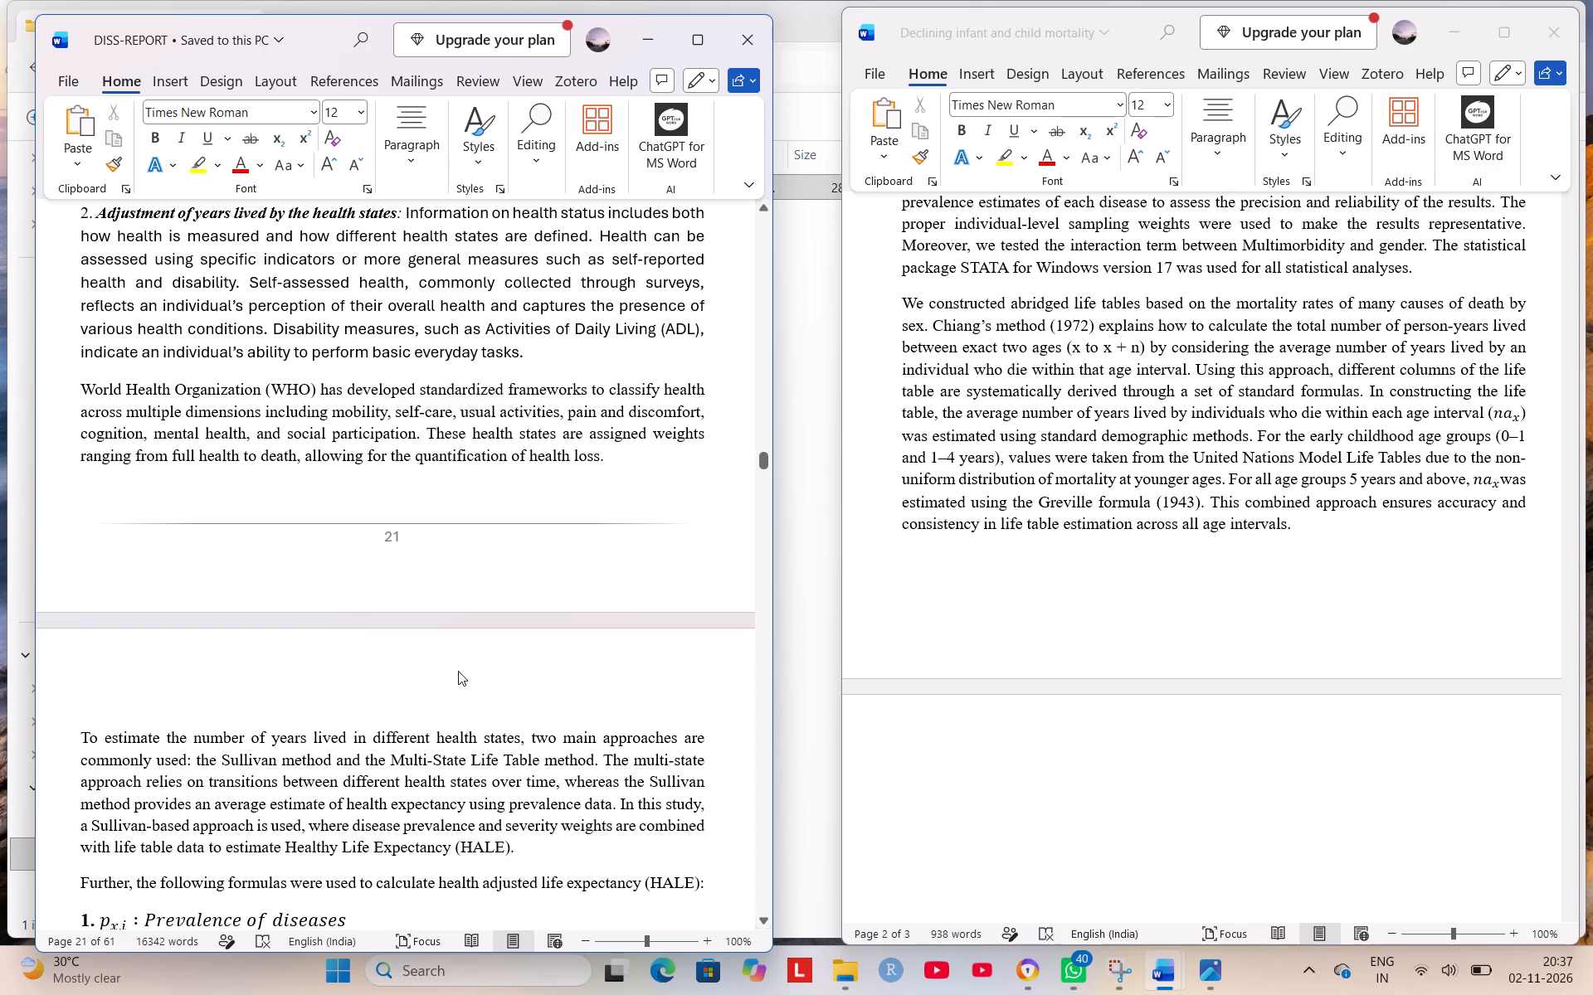
scroll(494, 506, up, 1)
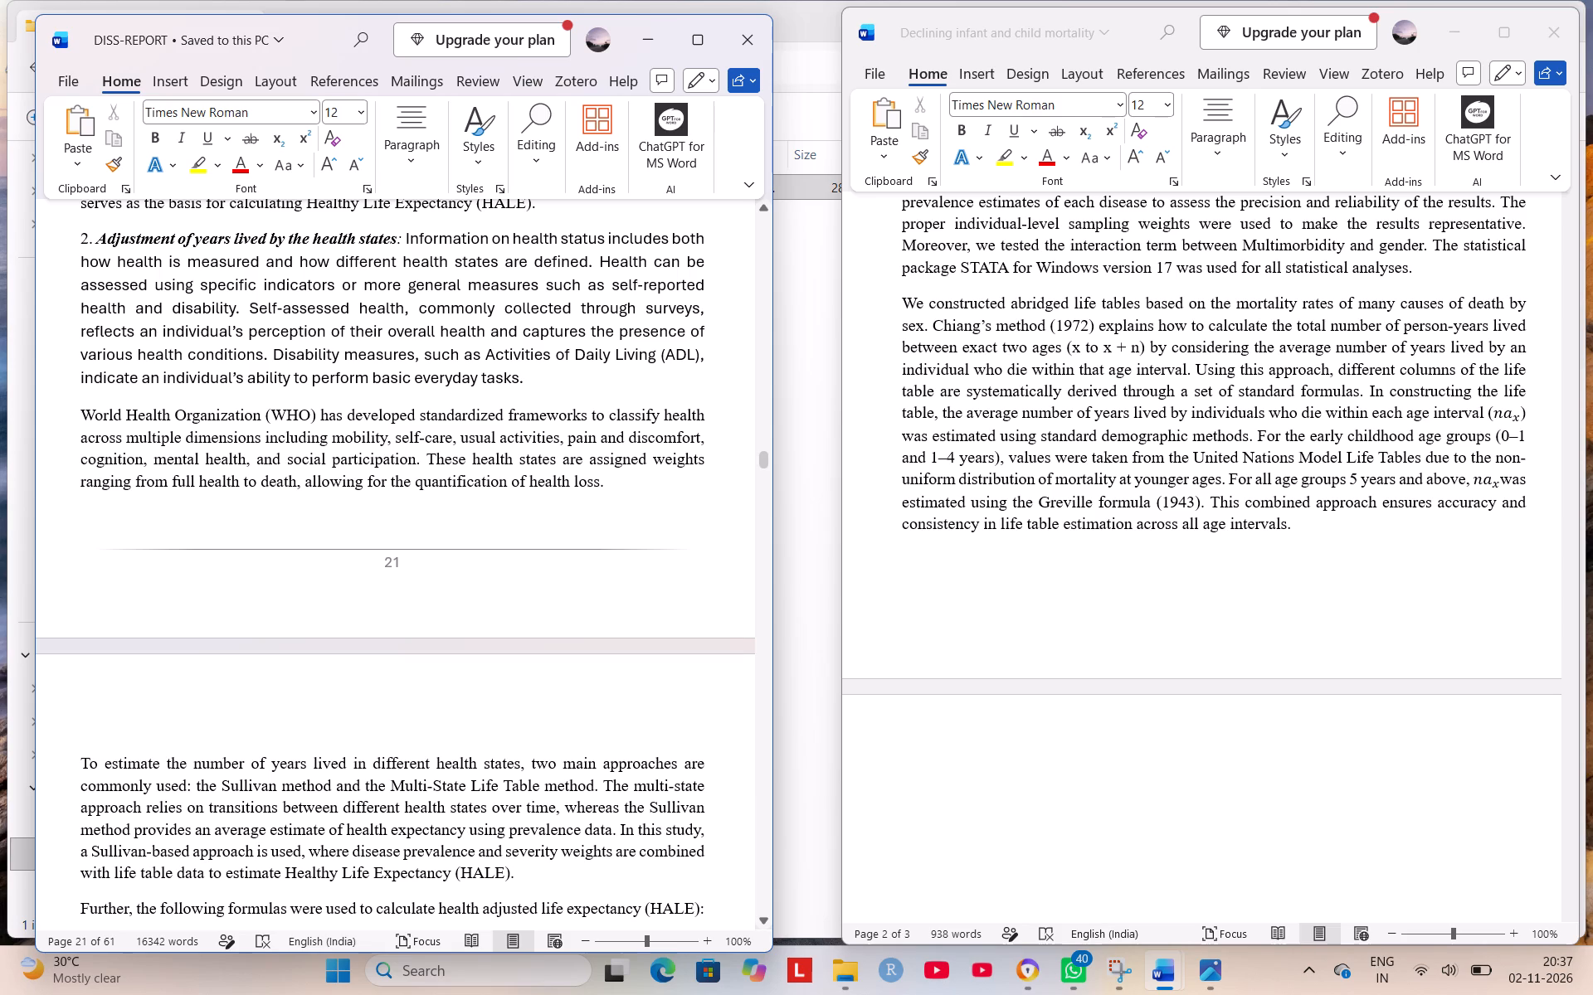
scroll(363, 687, down, 1)
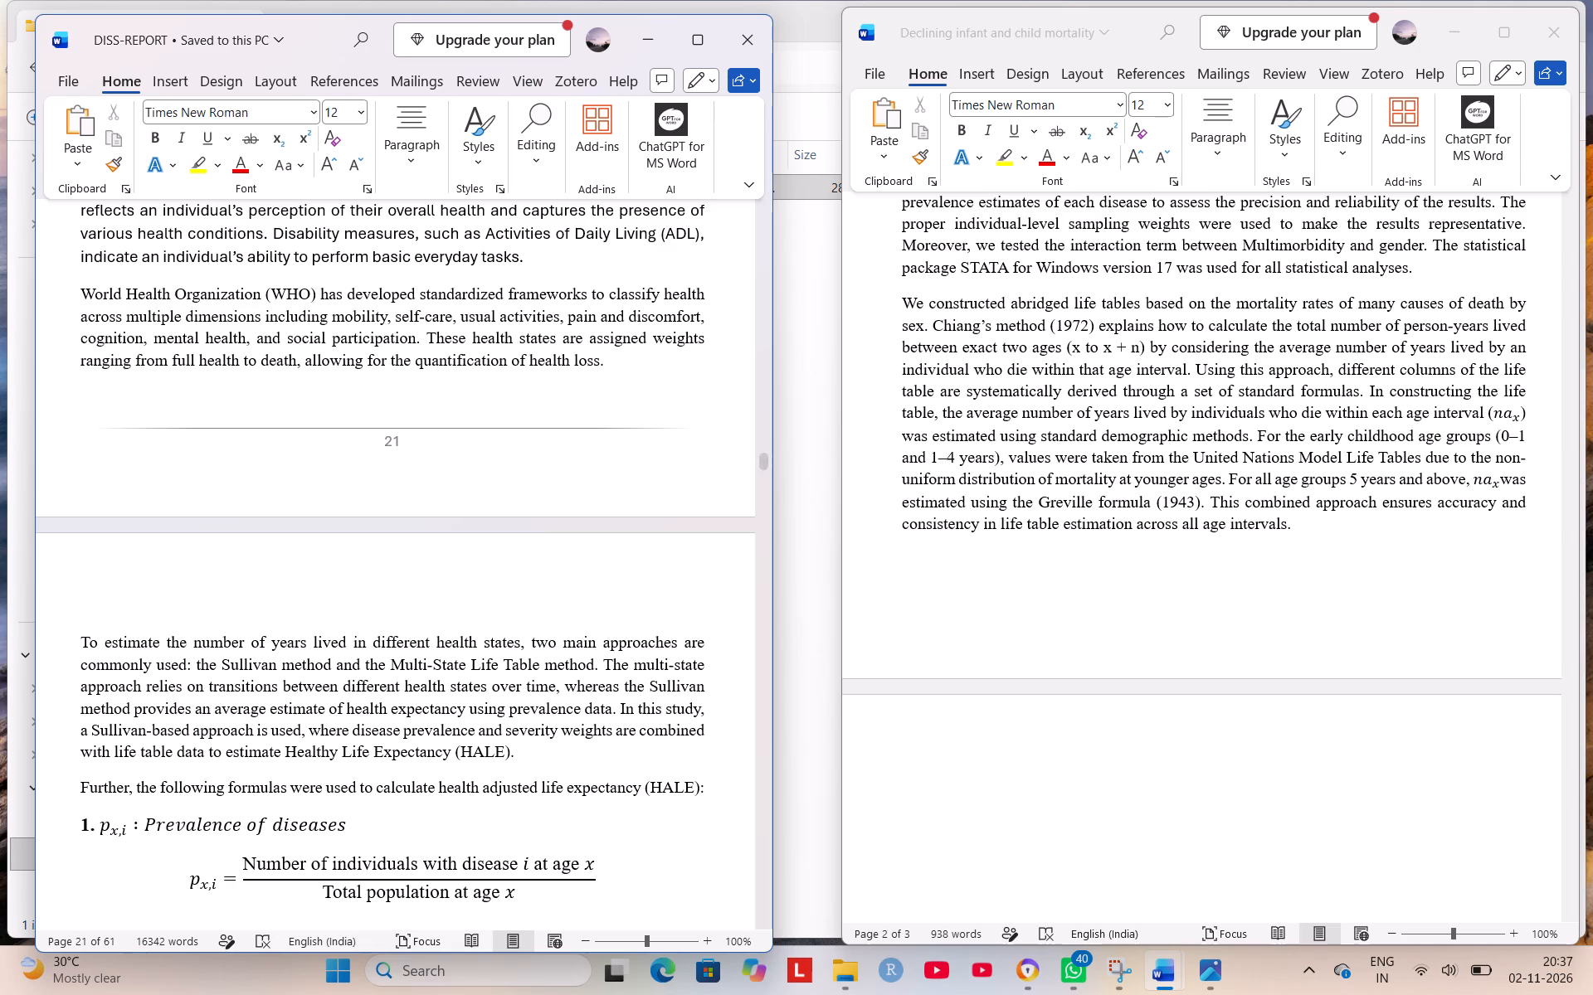
Copy "To estimate the number of years lived in different health states," from DISS-REPORT to the end of the mortality document's life table paragraph.
drag(79, 640, 524, 654)
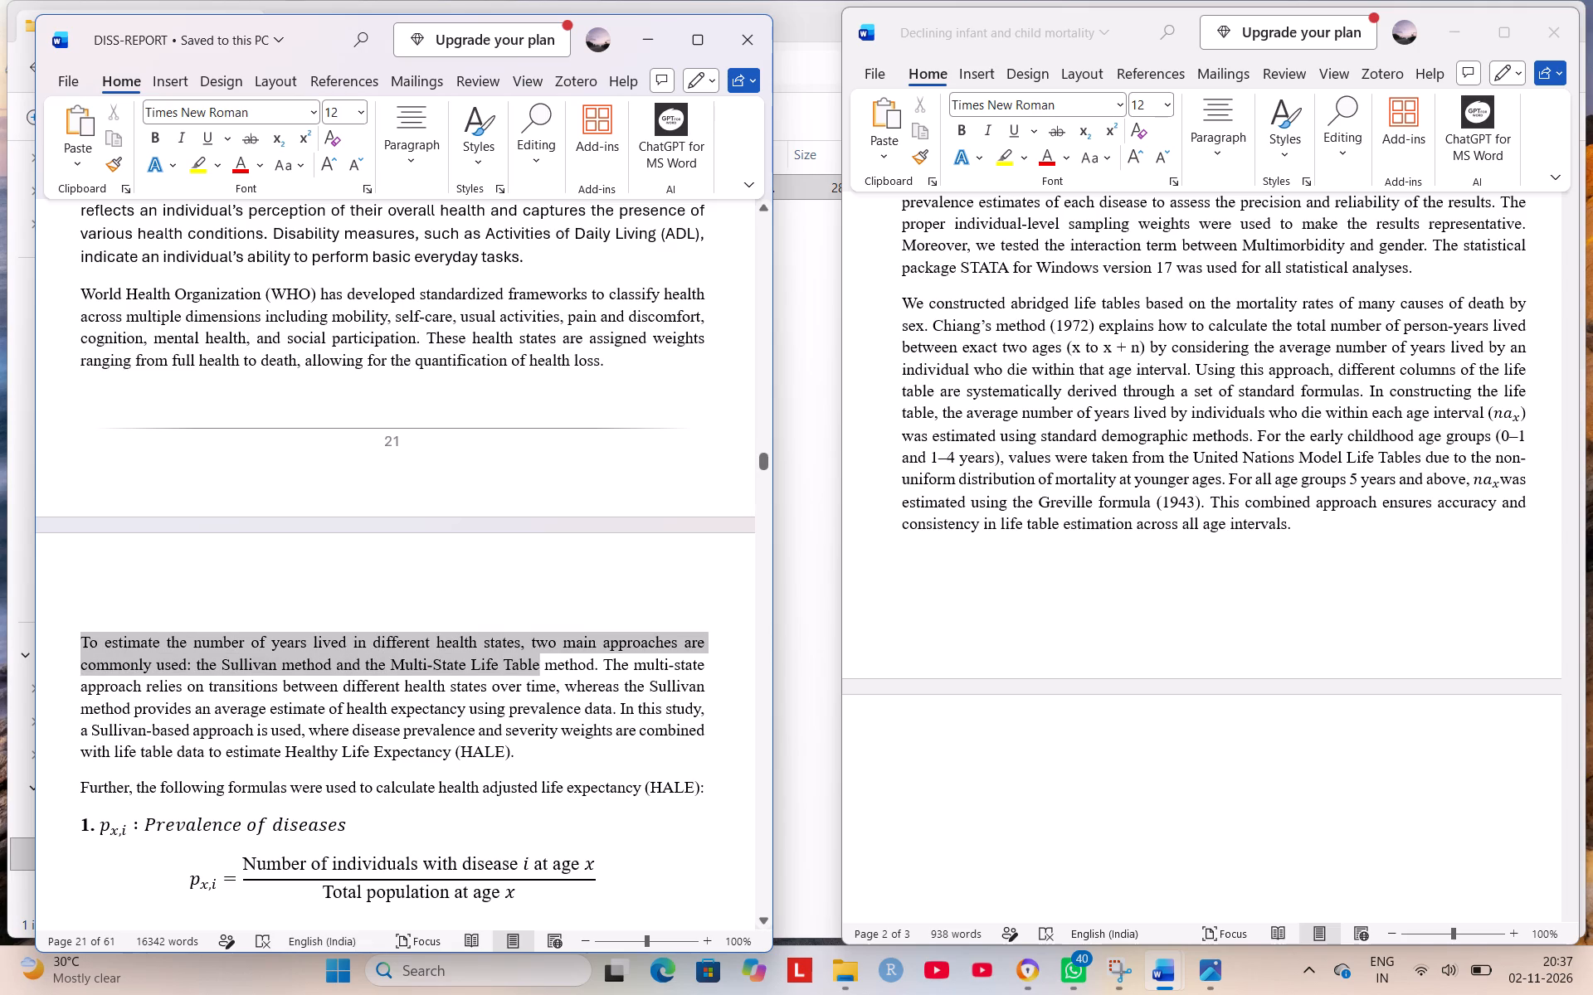
drag(524, 654, 524, 645)
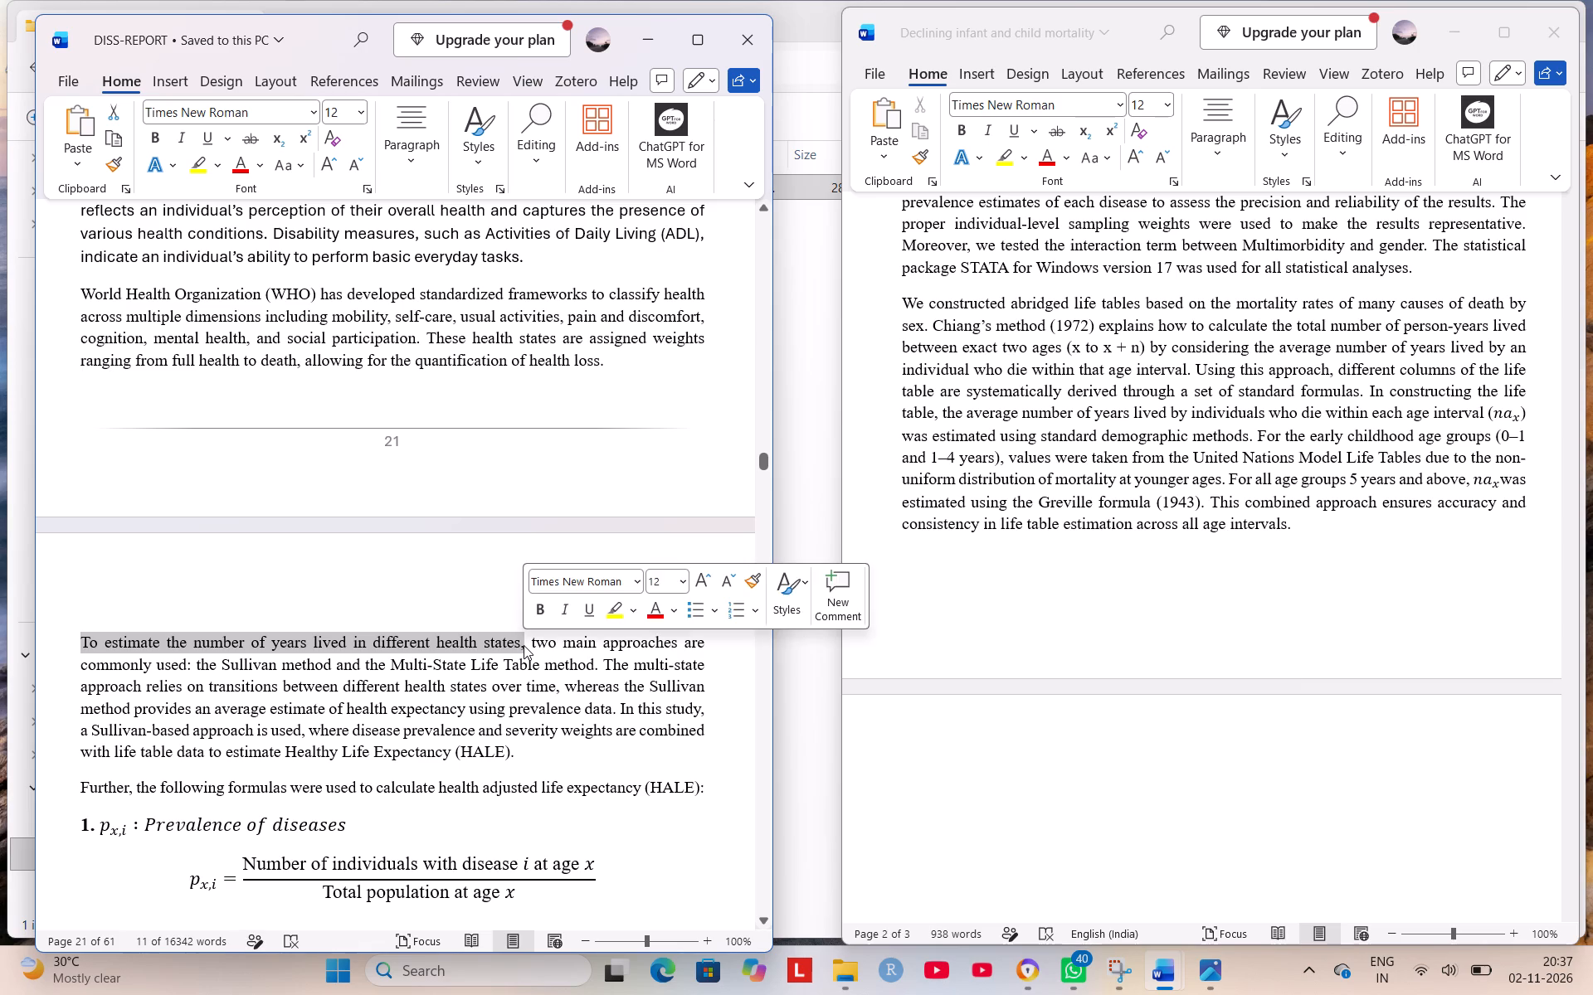
key(ctrl+c)
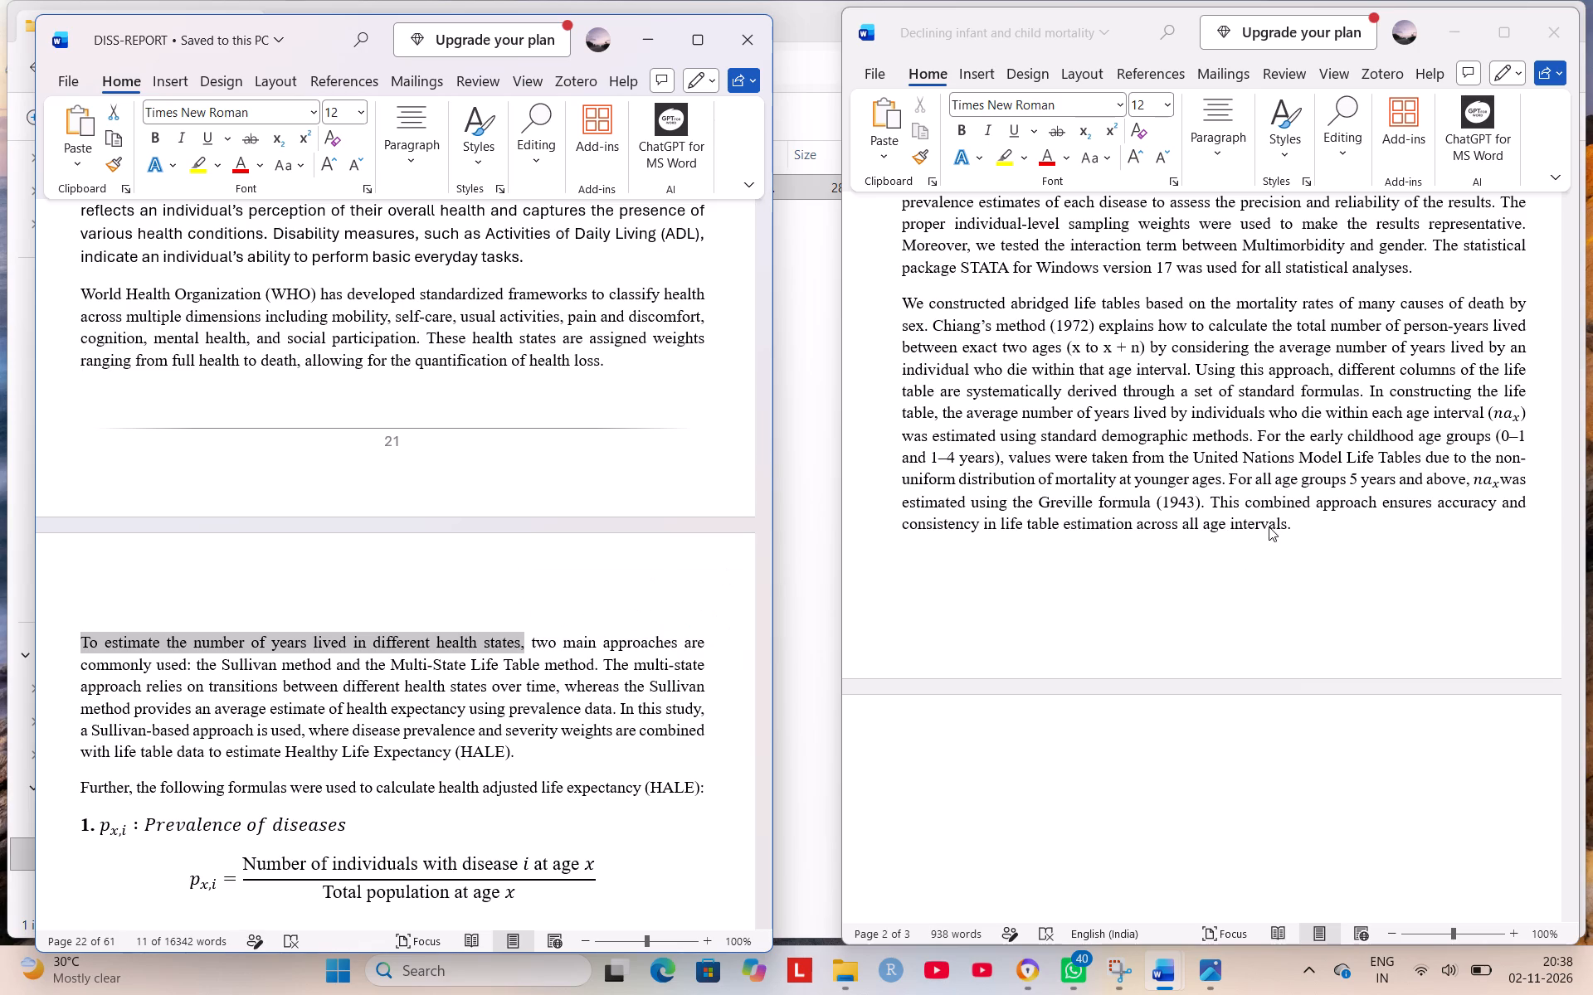
click(1304, 522)
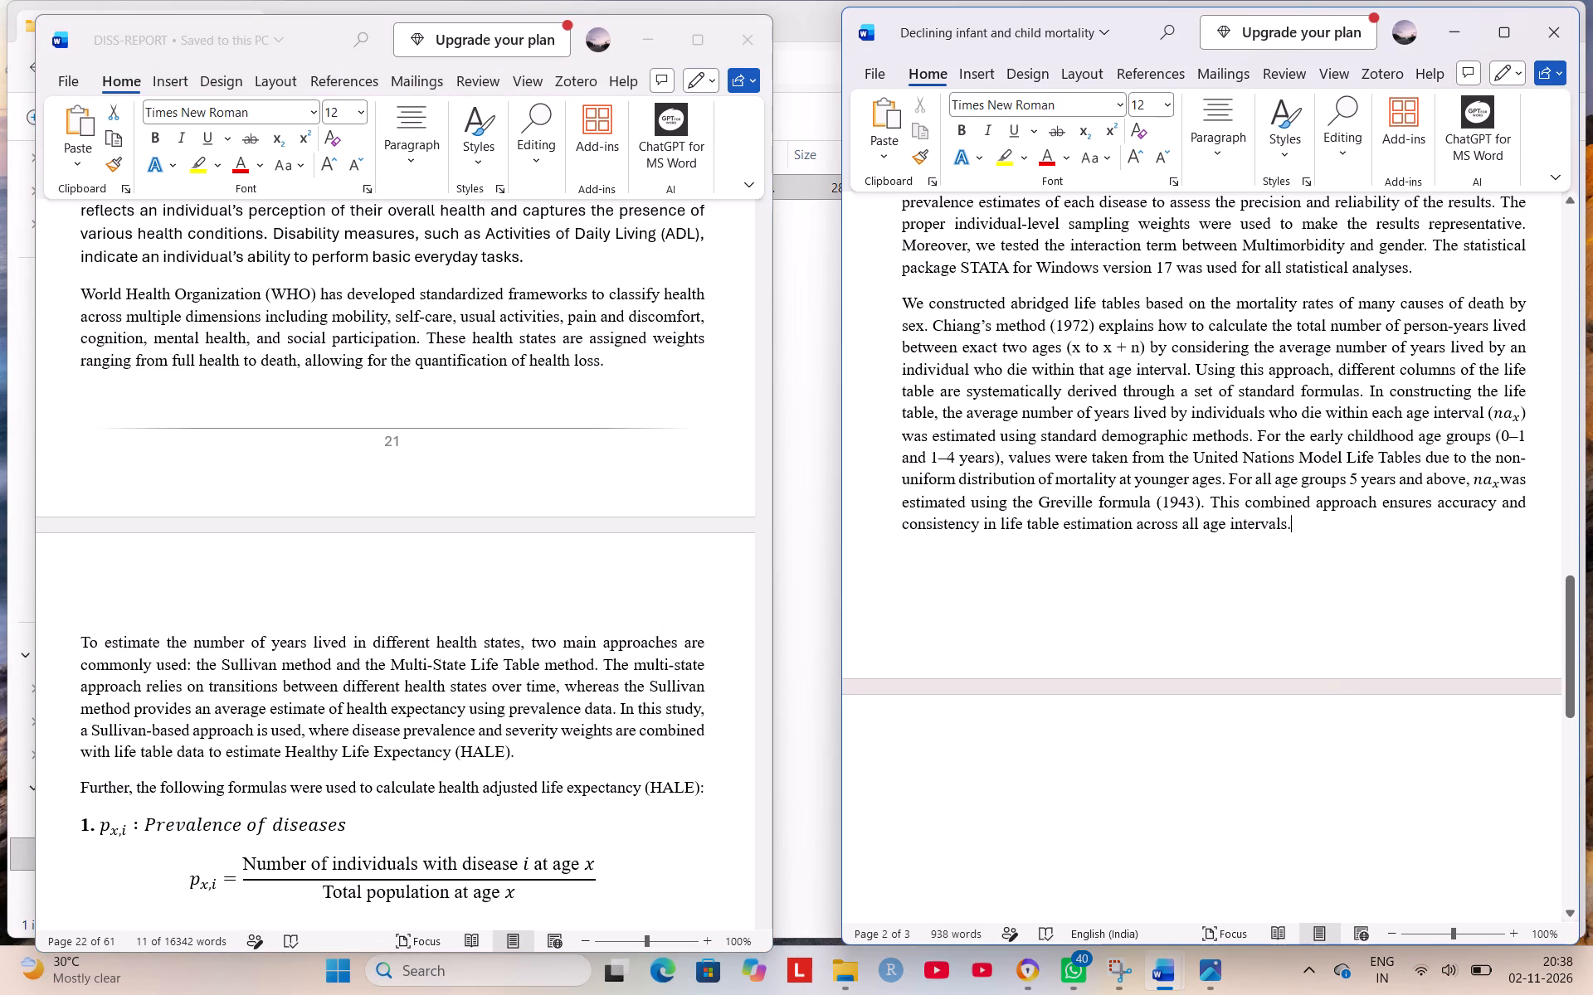
key(ctrl+v)
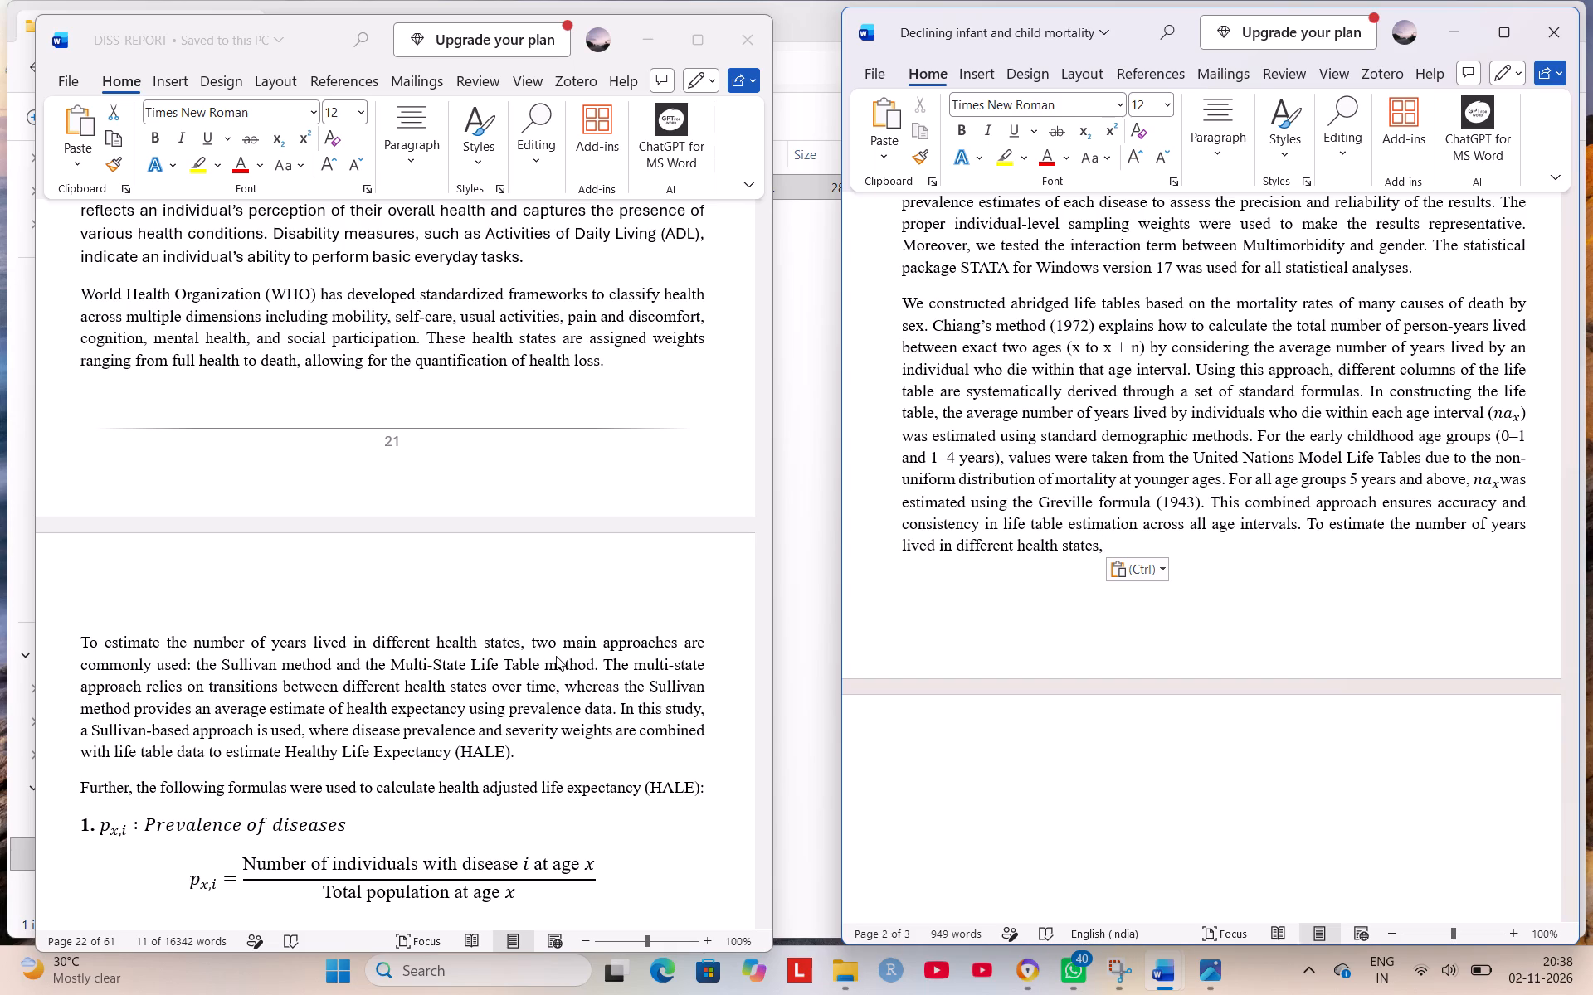
Complete that sentence with the report's text from "Sullivan-based approach is used" through "Healthy Life Expectancy (HALE).".
click(87, 724)
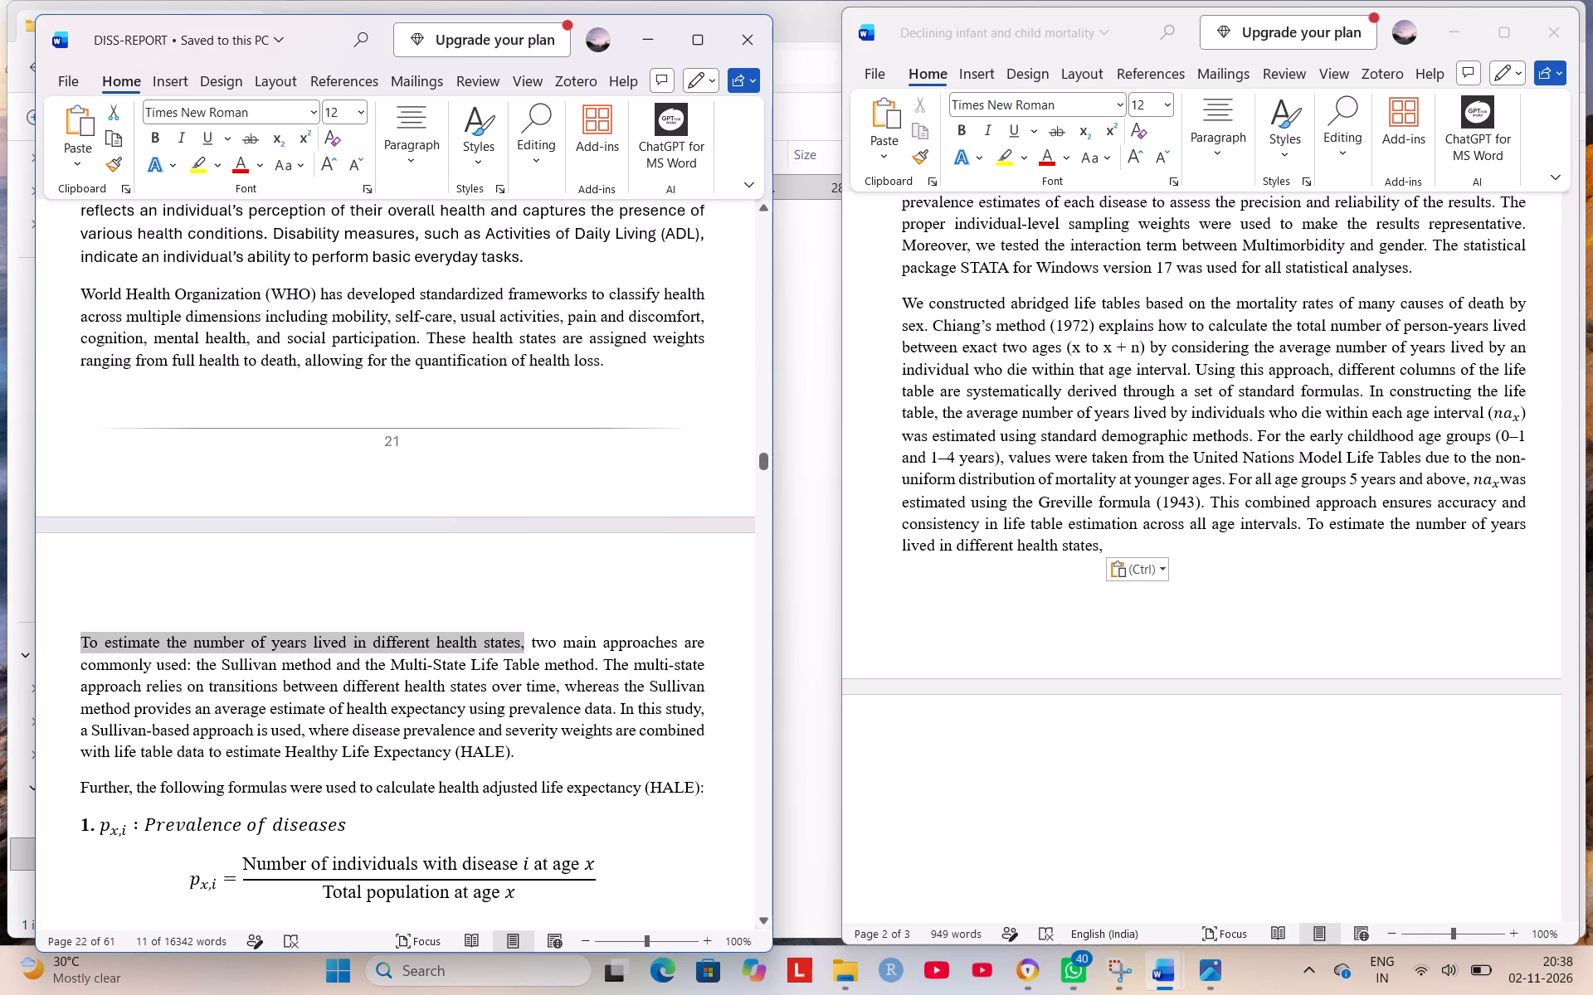
drag(90, 730, 278, 760)
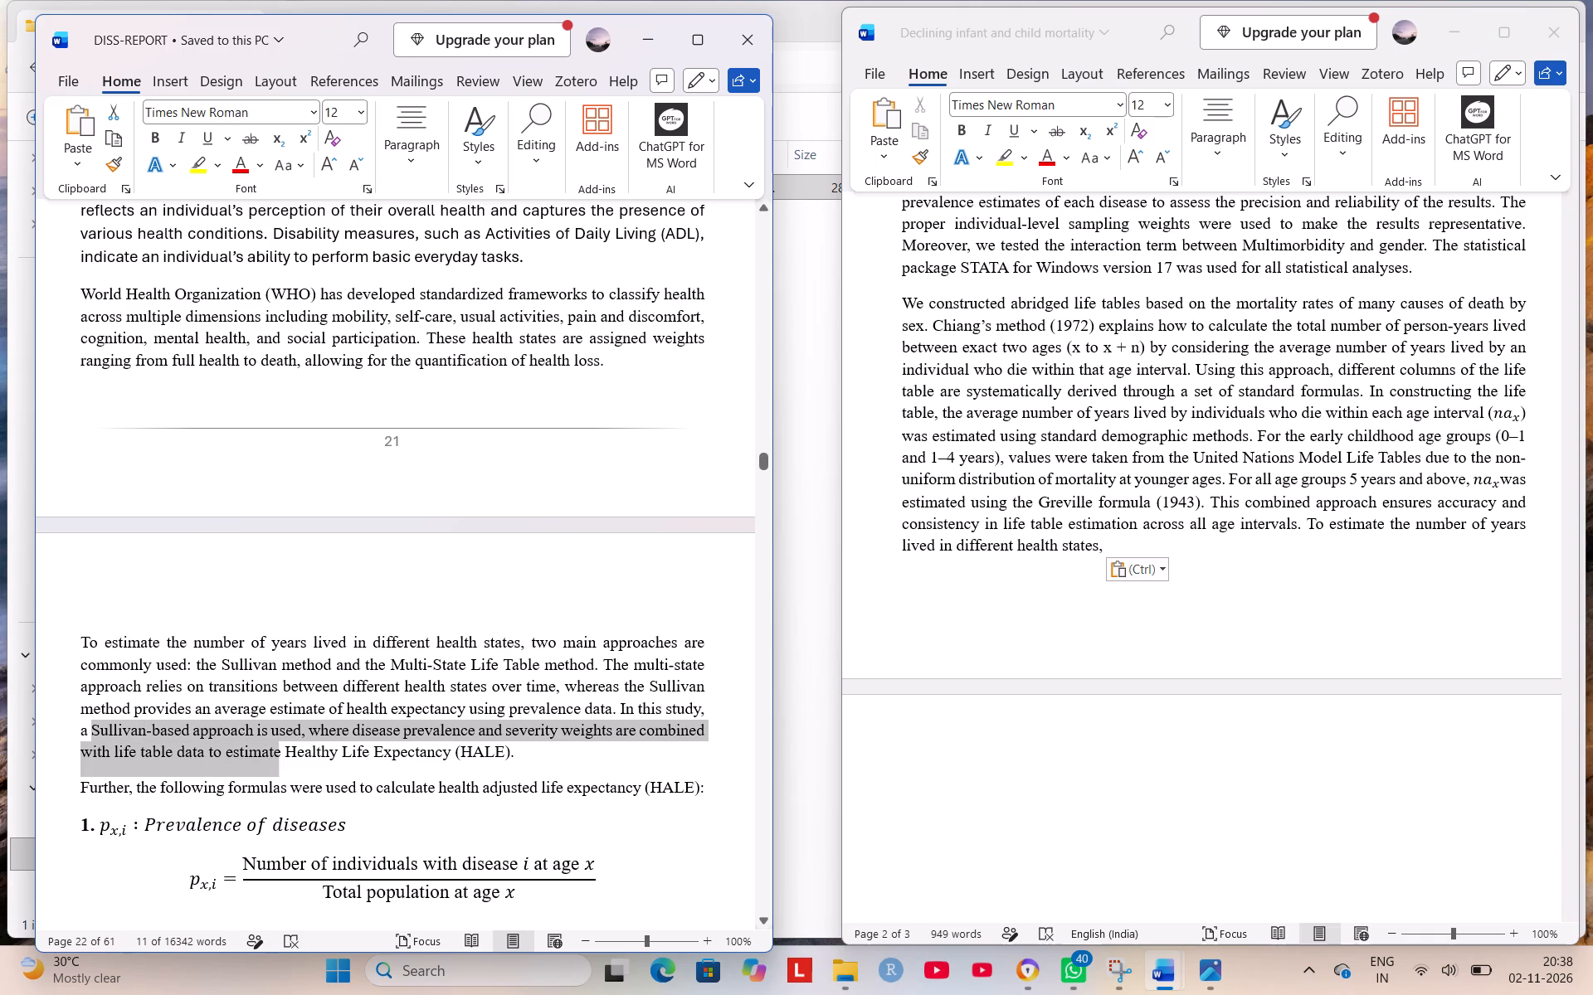
drag(278, 760, 524, 745)
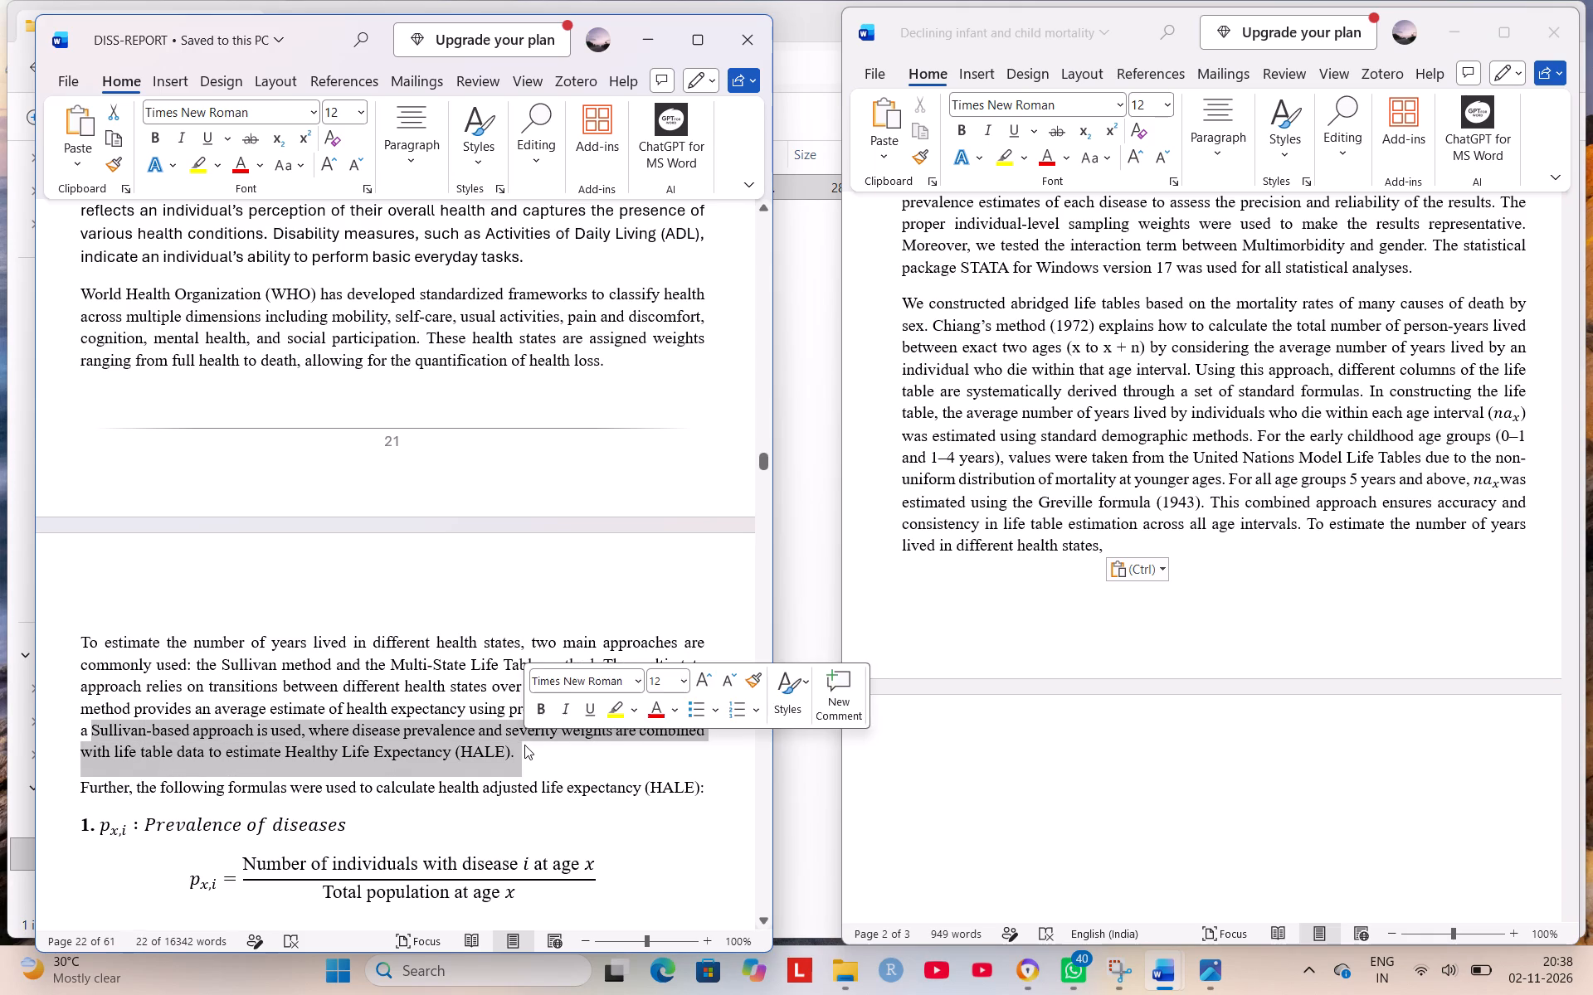
key(ctrl+c)
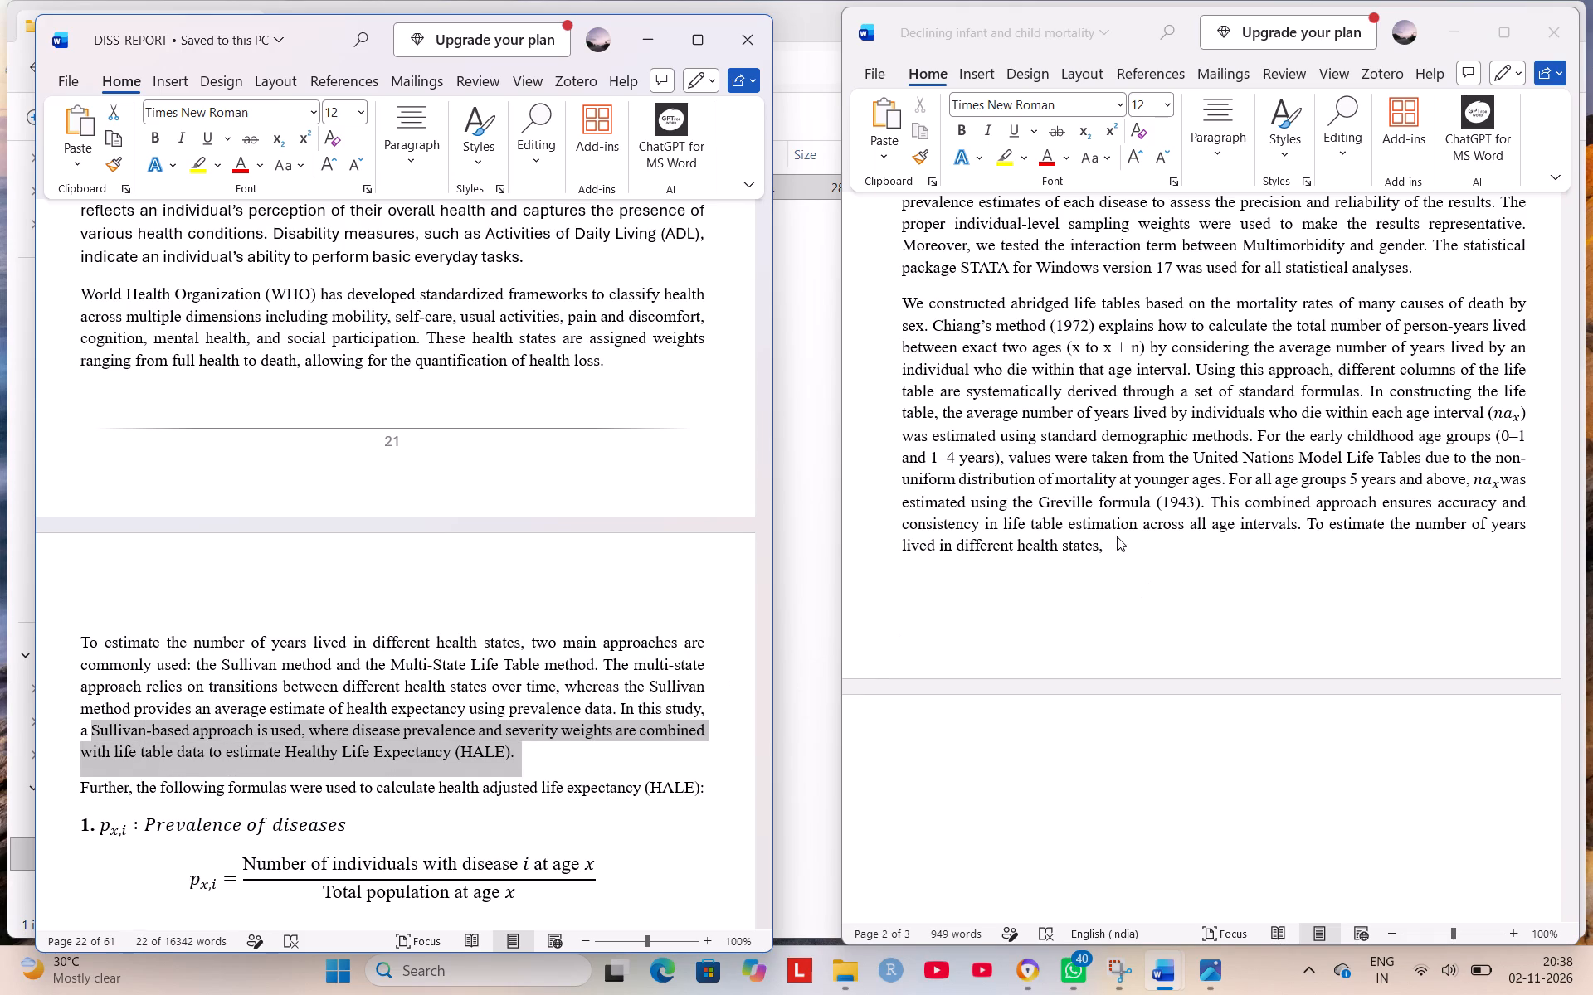
click(1117, 536)
key(ctrl+v)
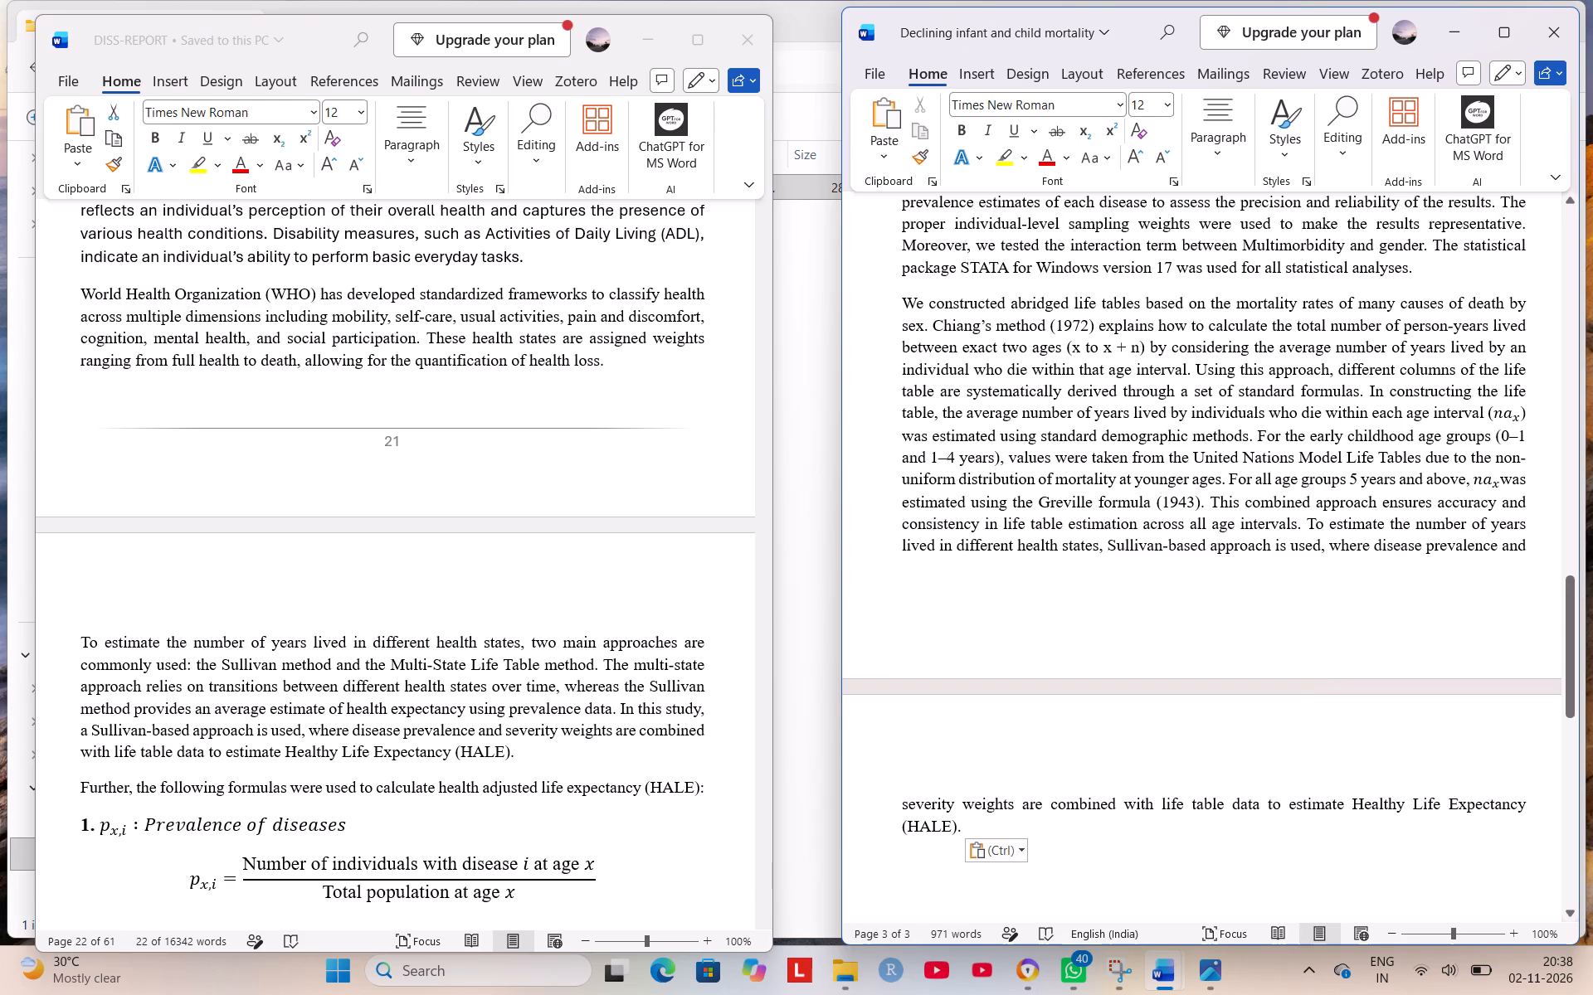
Examine the DISS-REPORT section after the Sullivan-based approach paragraph, from the HALE formulas through the closing discussion of life expectancy and HALE.
scroll(1103, 791, down, 2)
click(575, 705)
scroll(575, 705, down, 2)
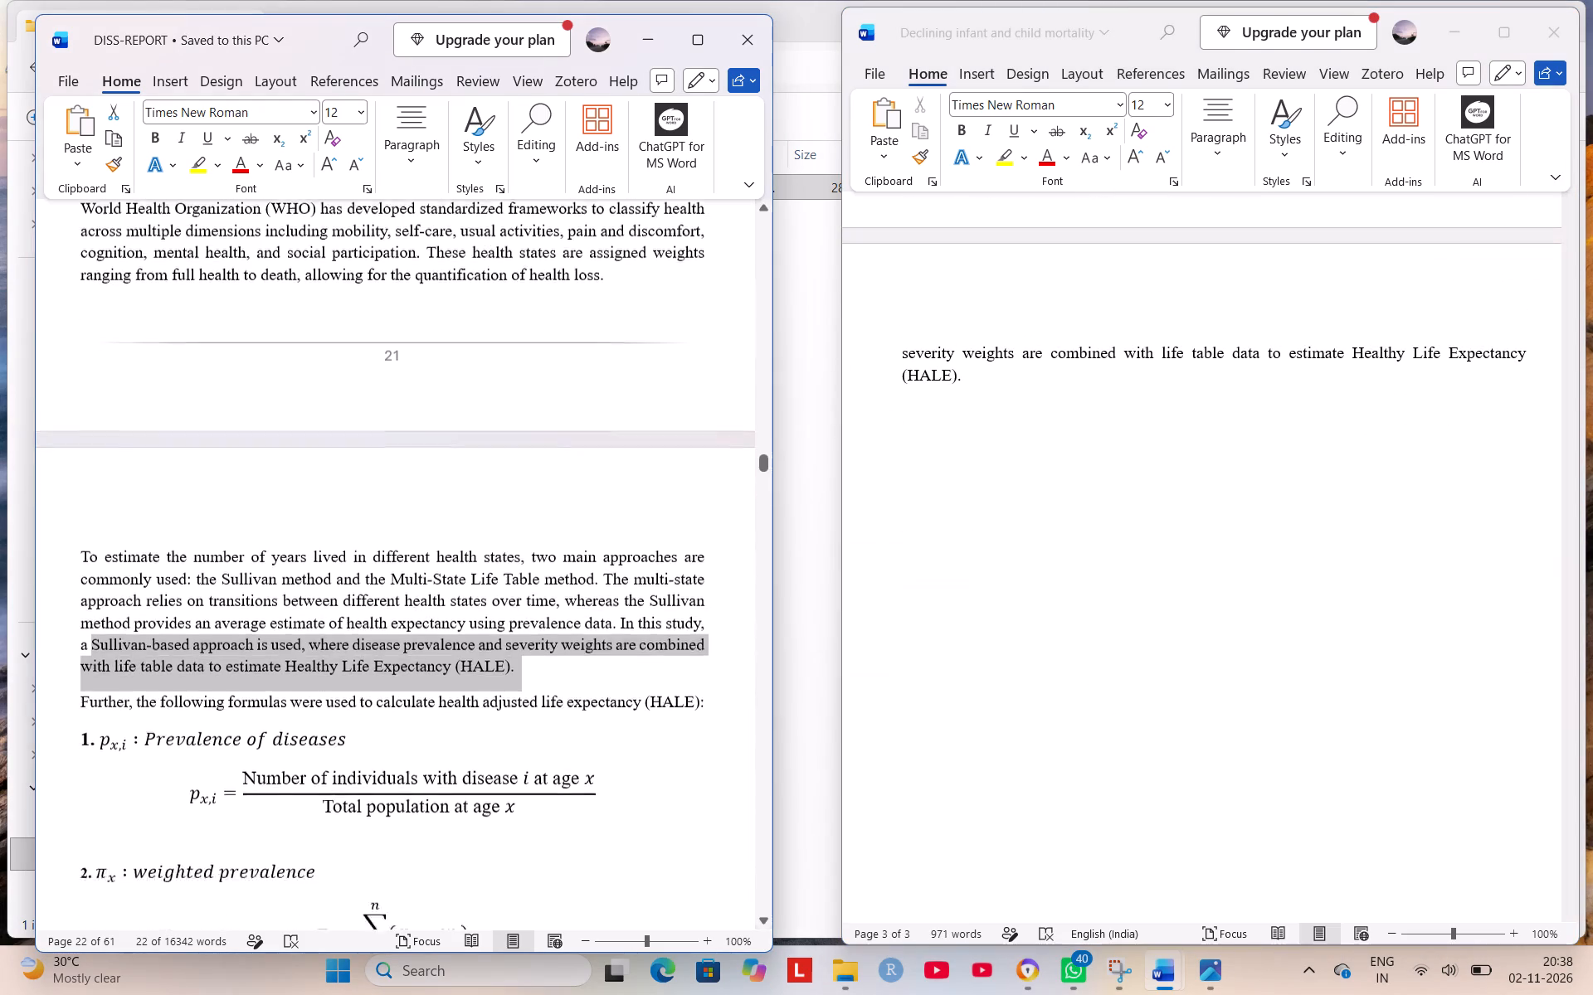
scroll(575, 705, down, 5)
scroll(560, 524, down, 1)
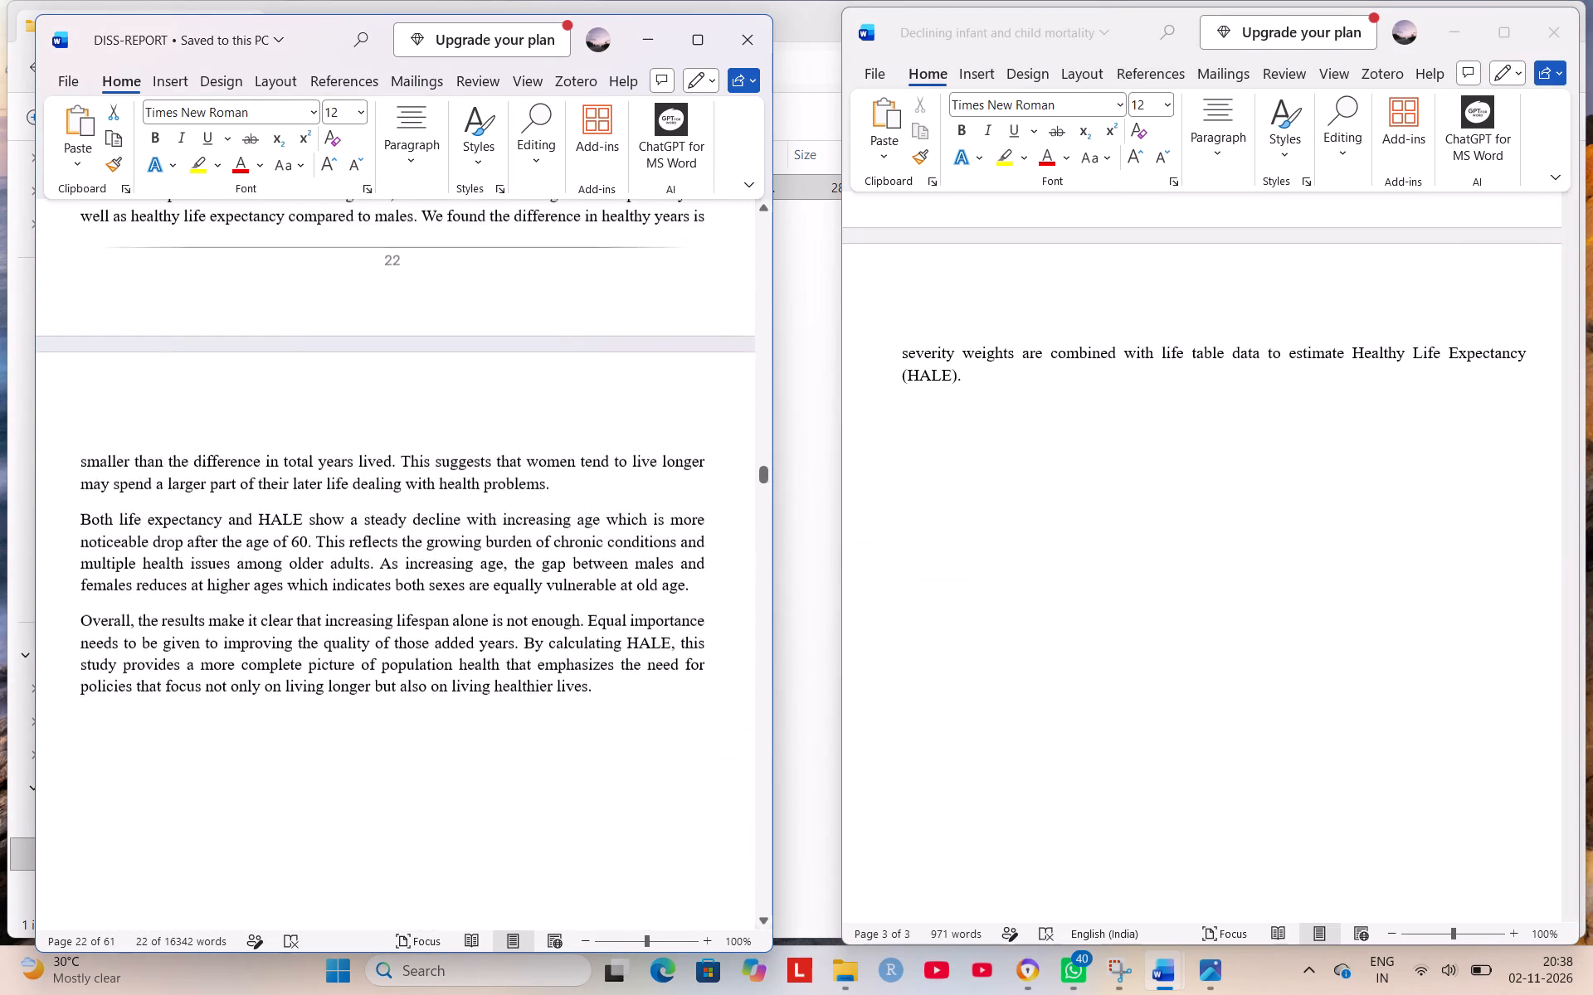
scroll(560, 524, down, 1)
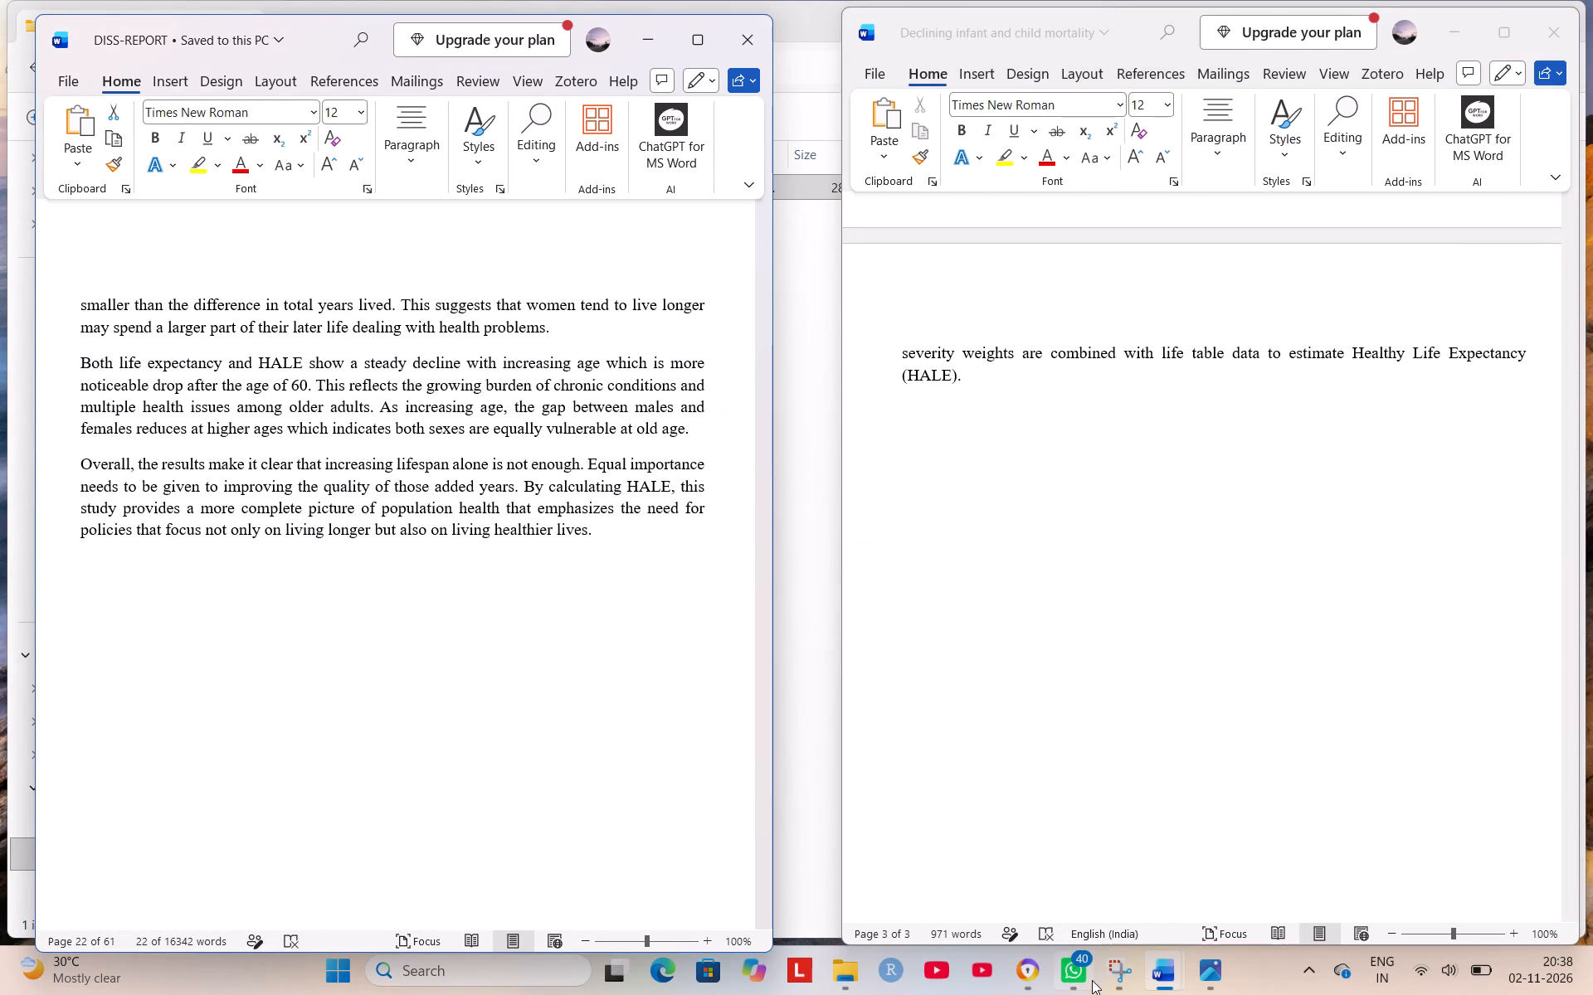
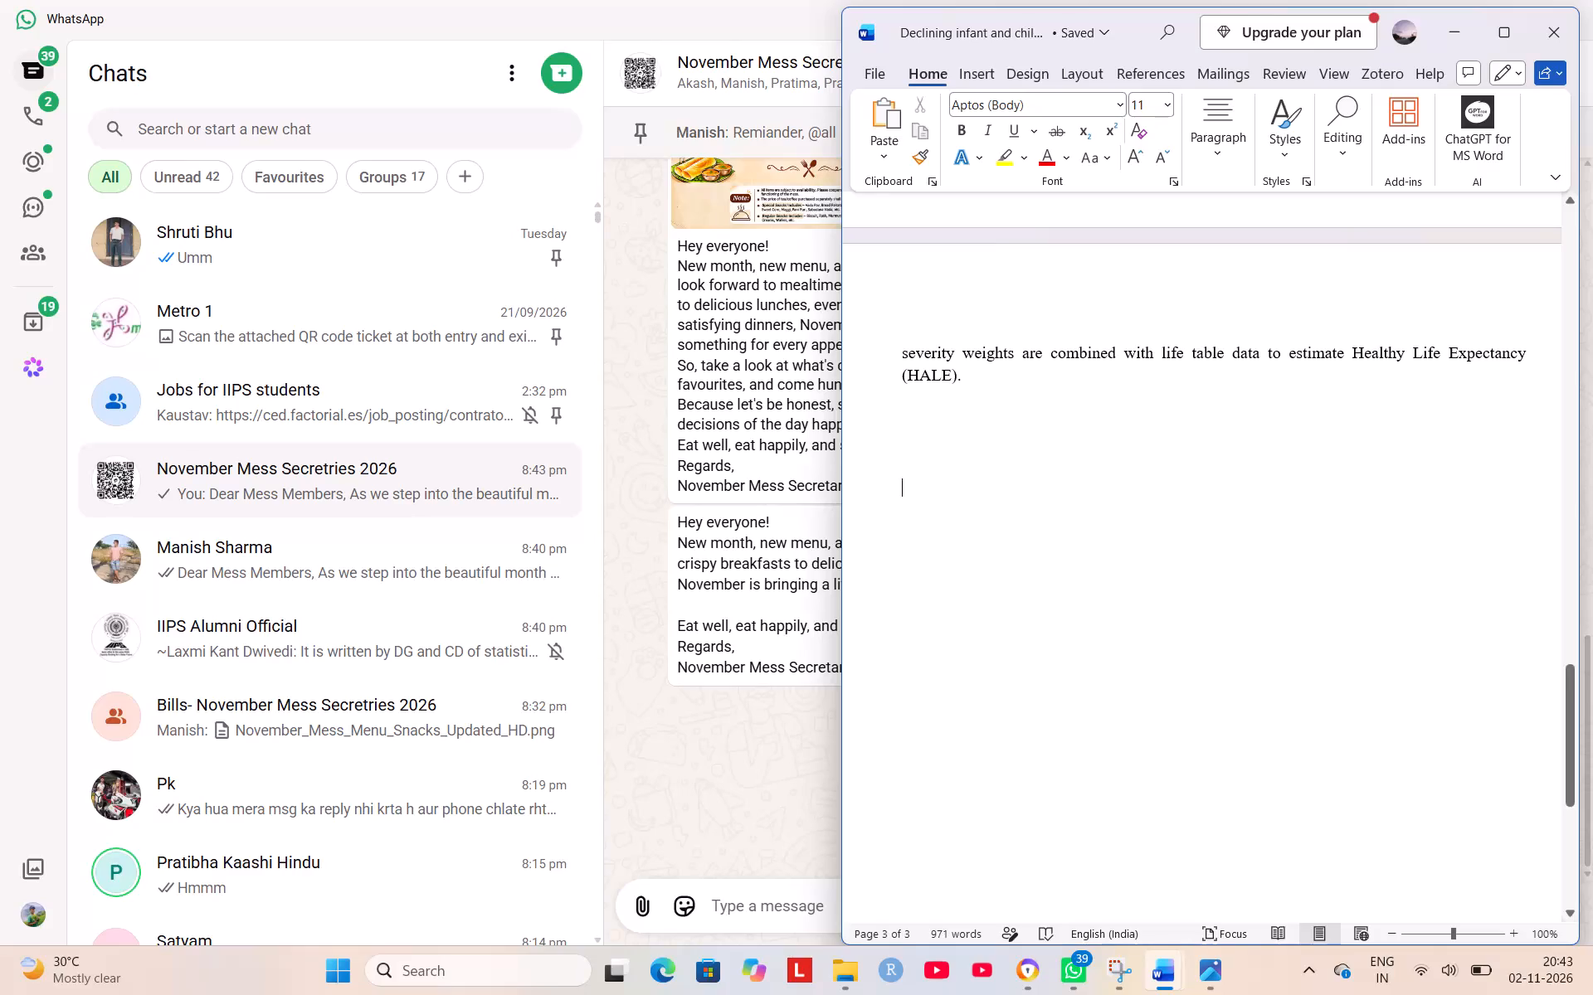
Save the infant and child mortality document.
key(ctrl+s)
key(ctrl+s)
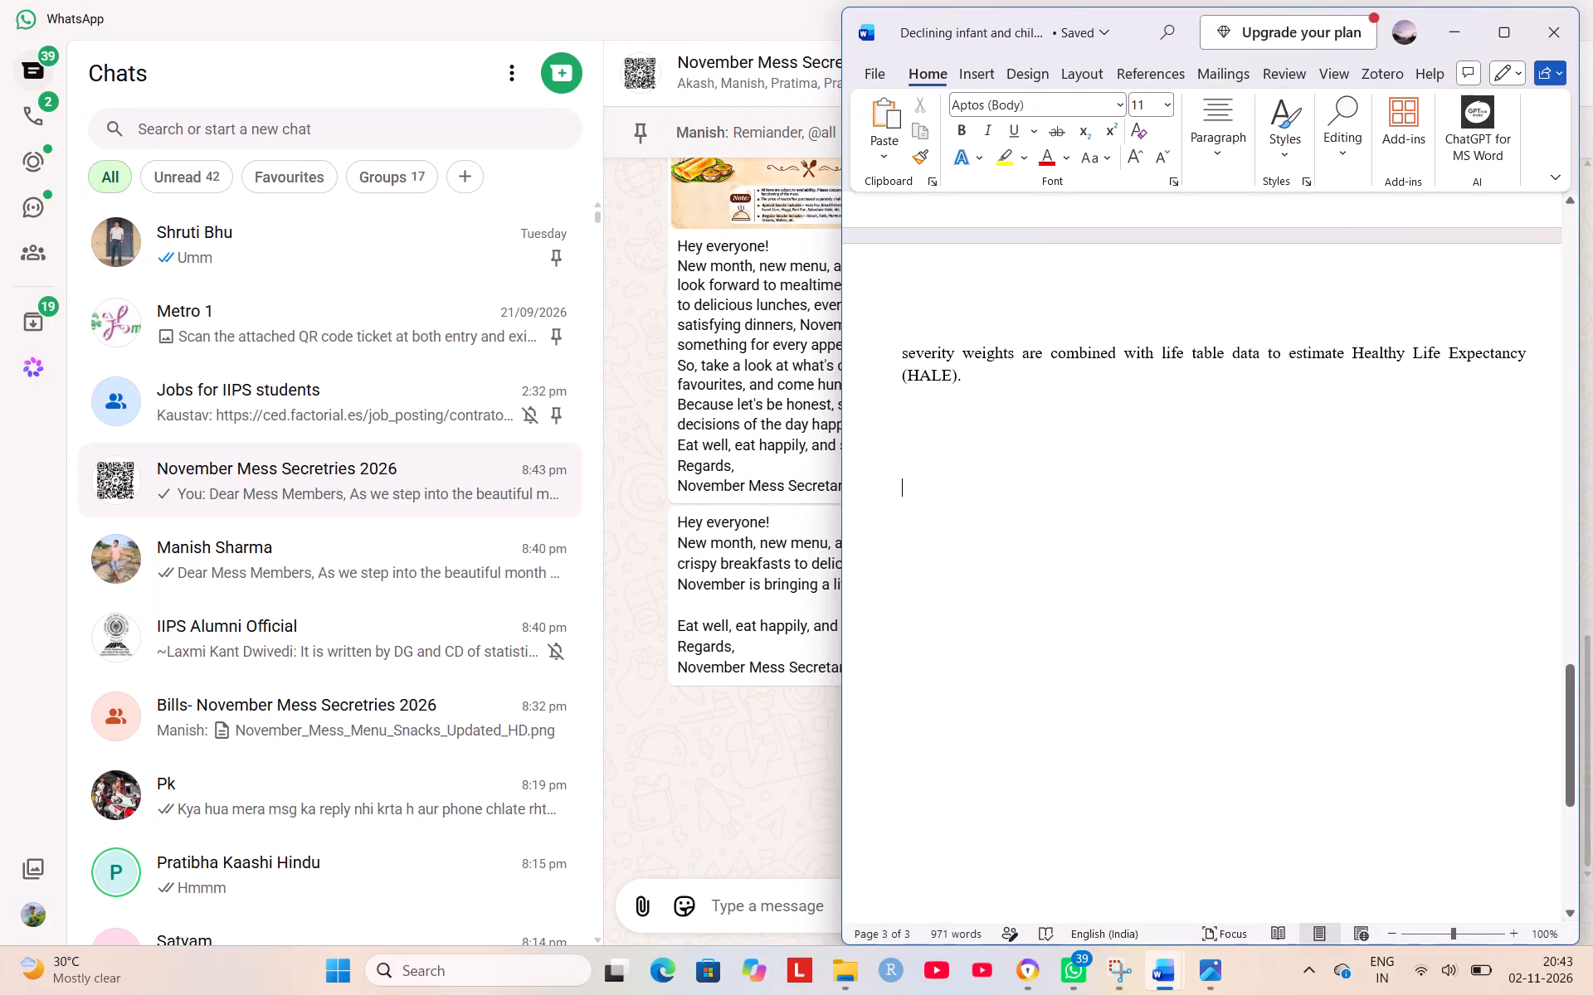
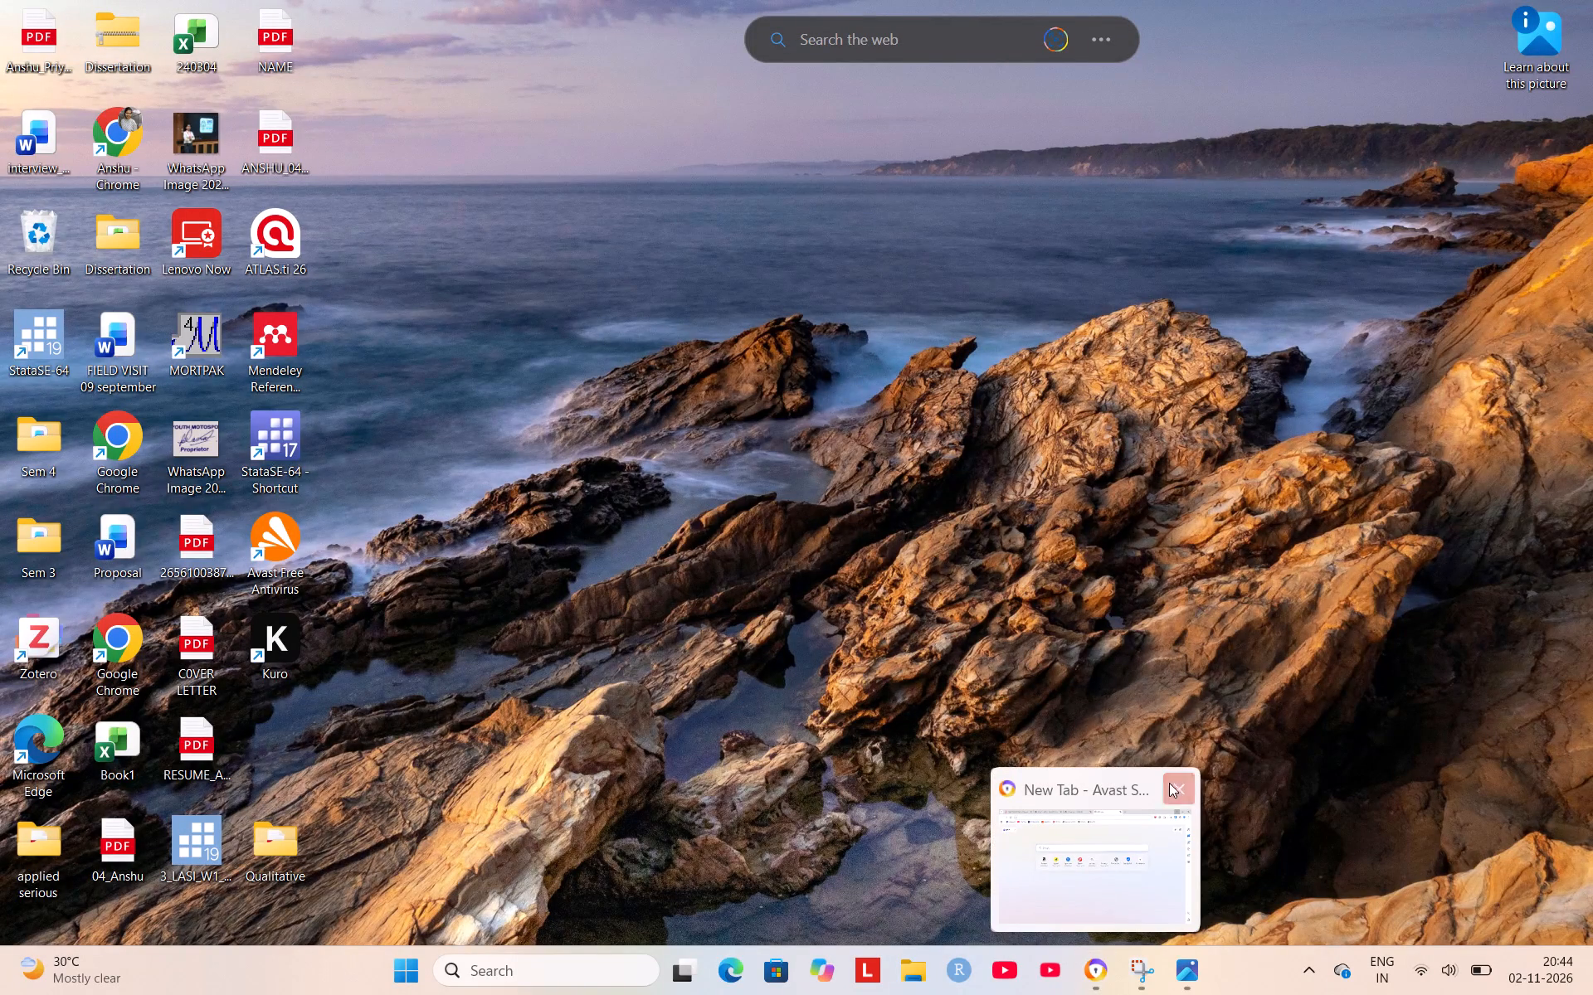
Close the open New Tab browser window.
click(1178, 781)
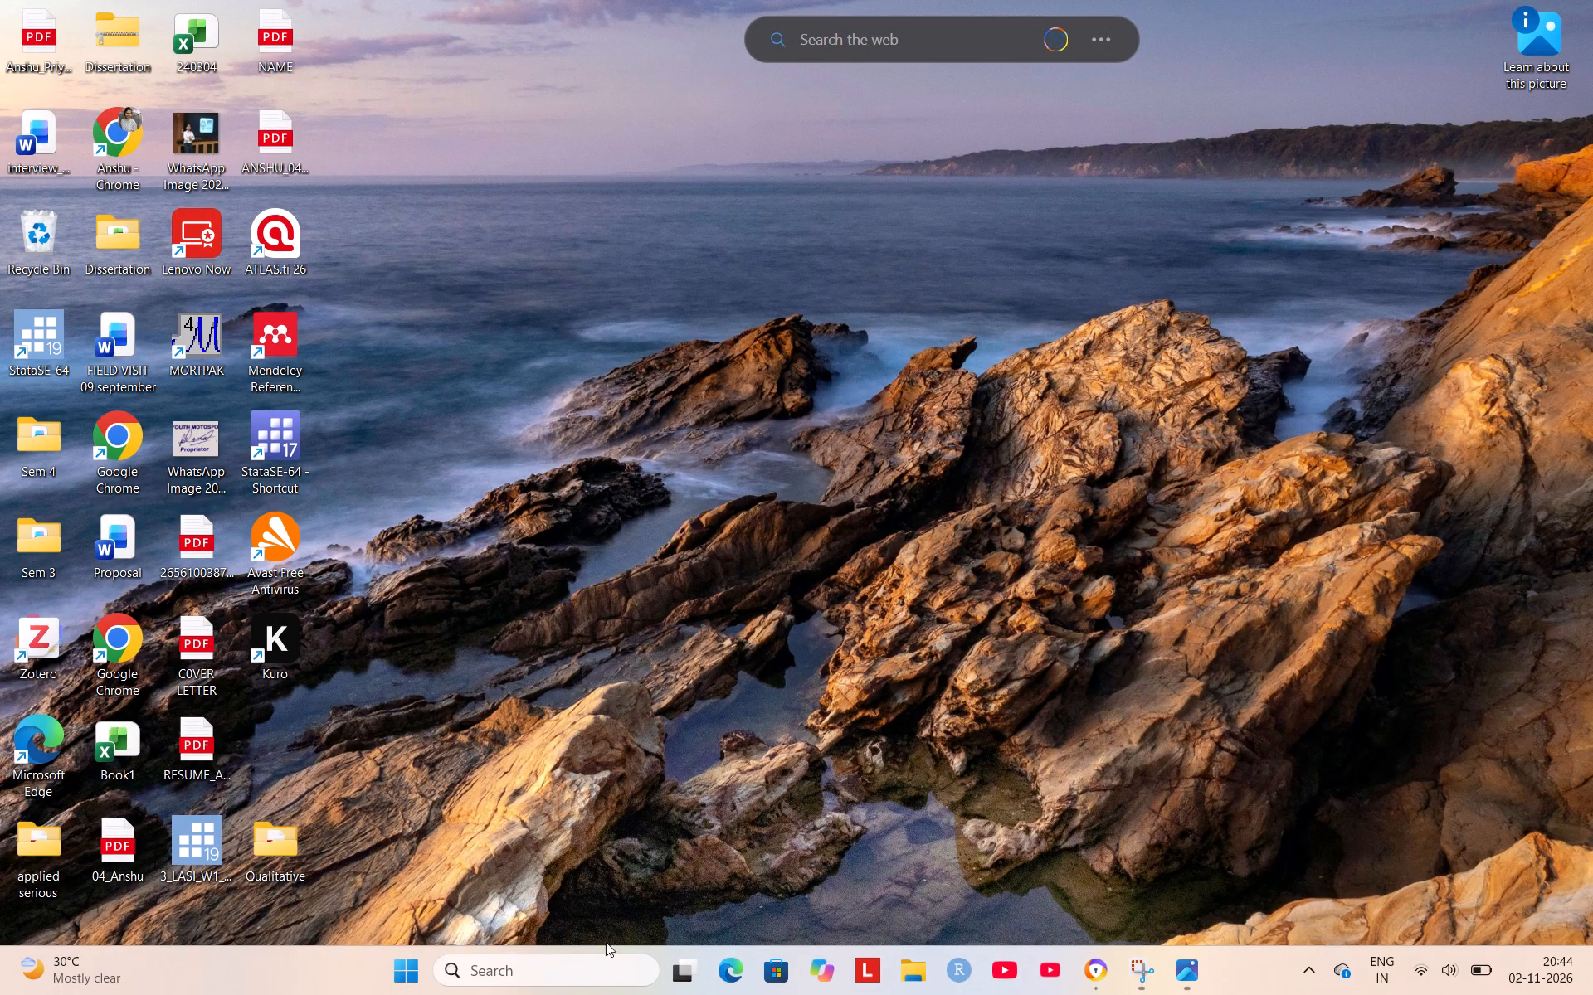
Shut down the computer.
click(410, 968)
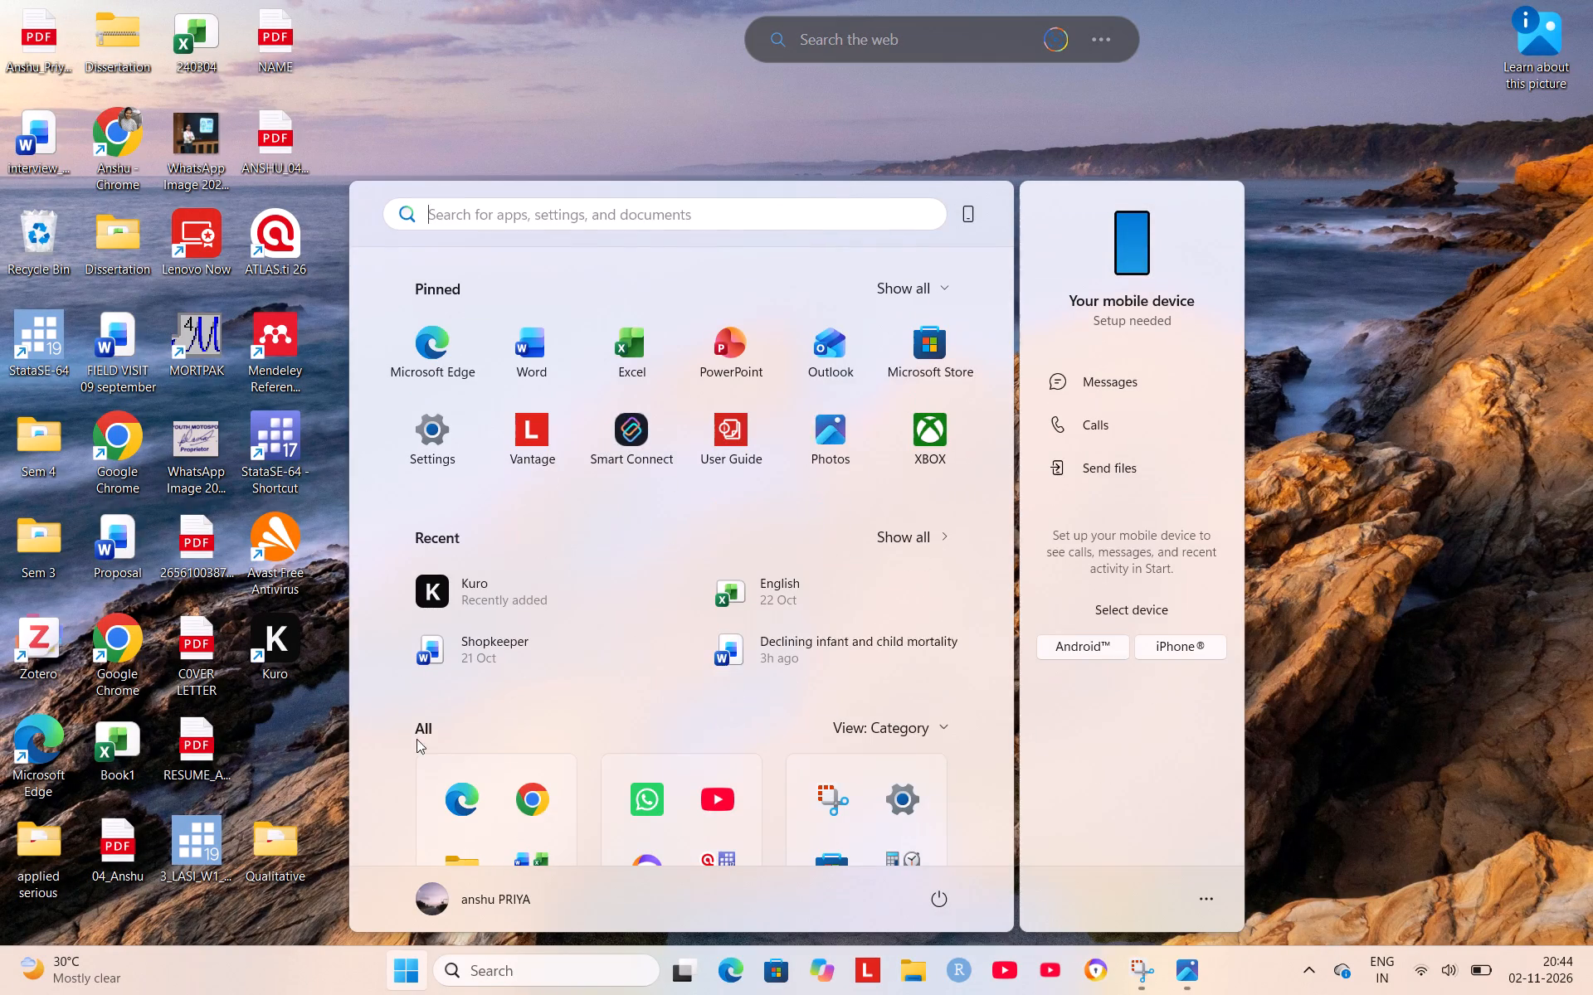
click(937, 904)
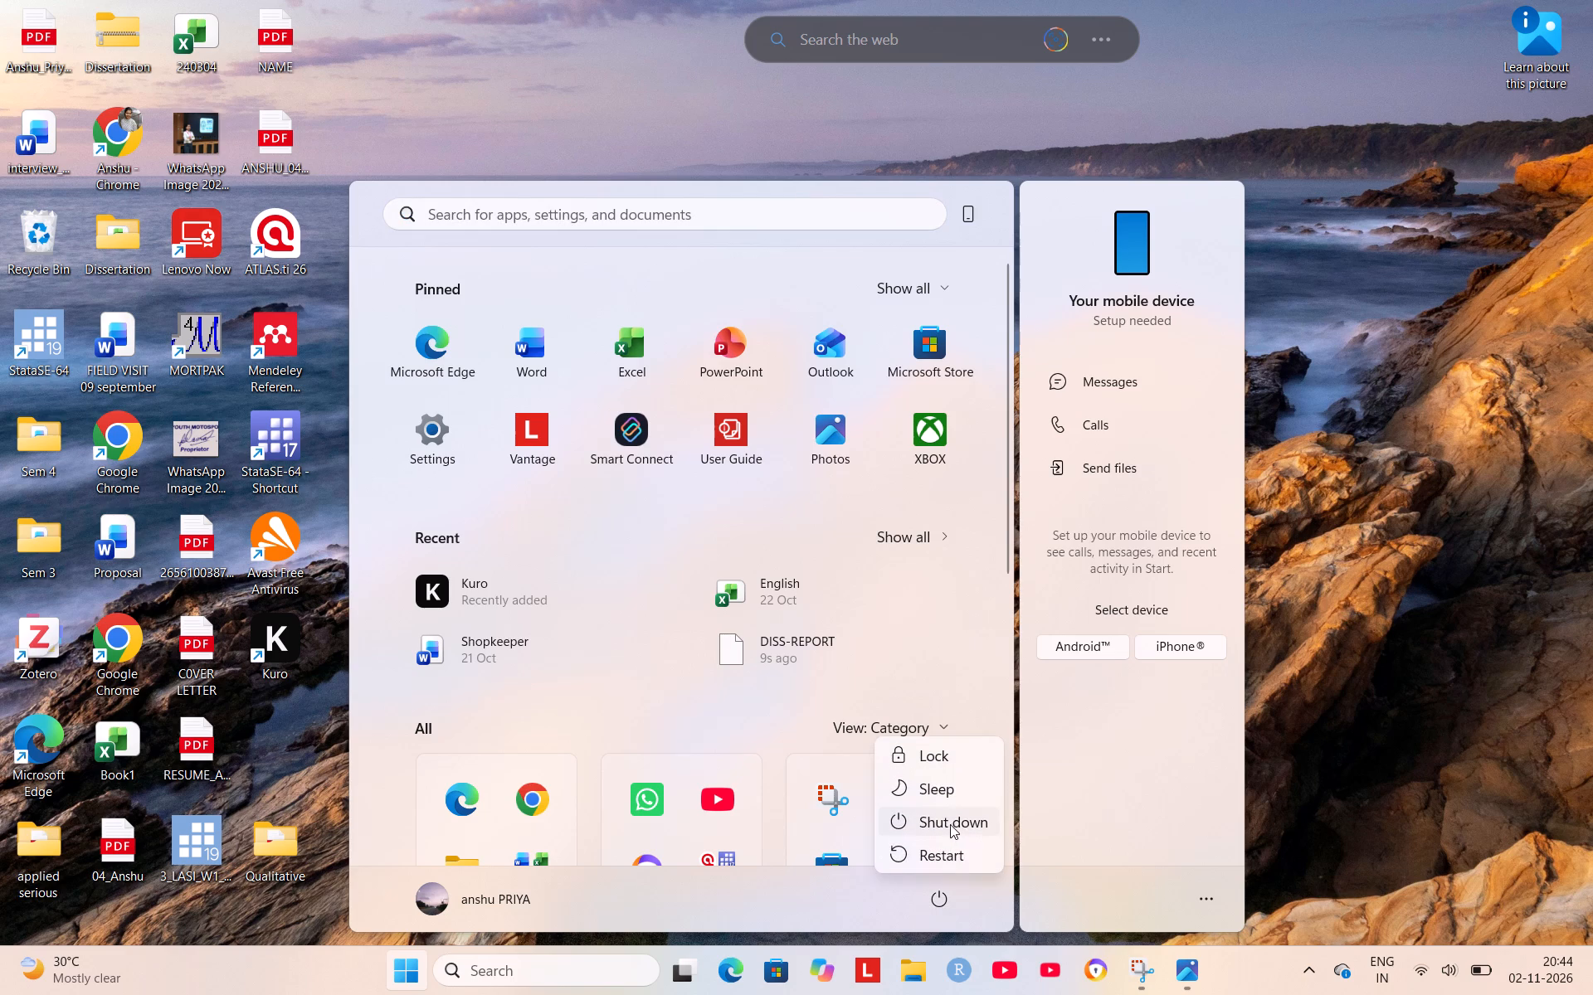
click(952, 824)
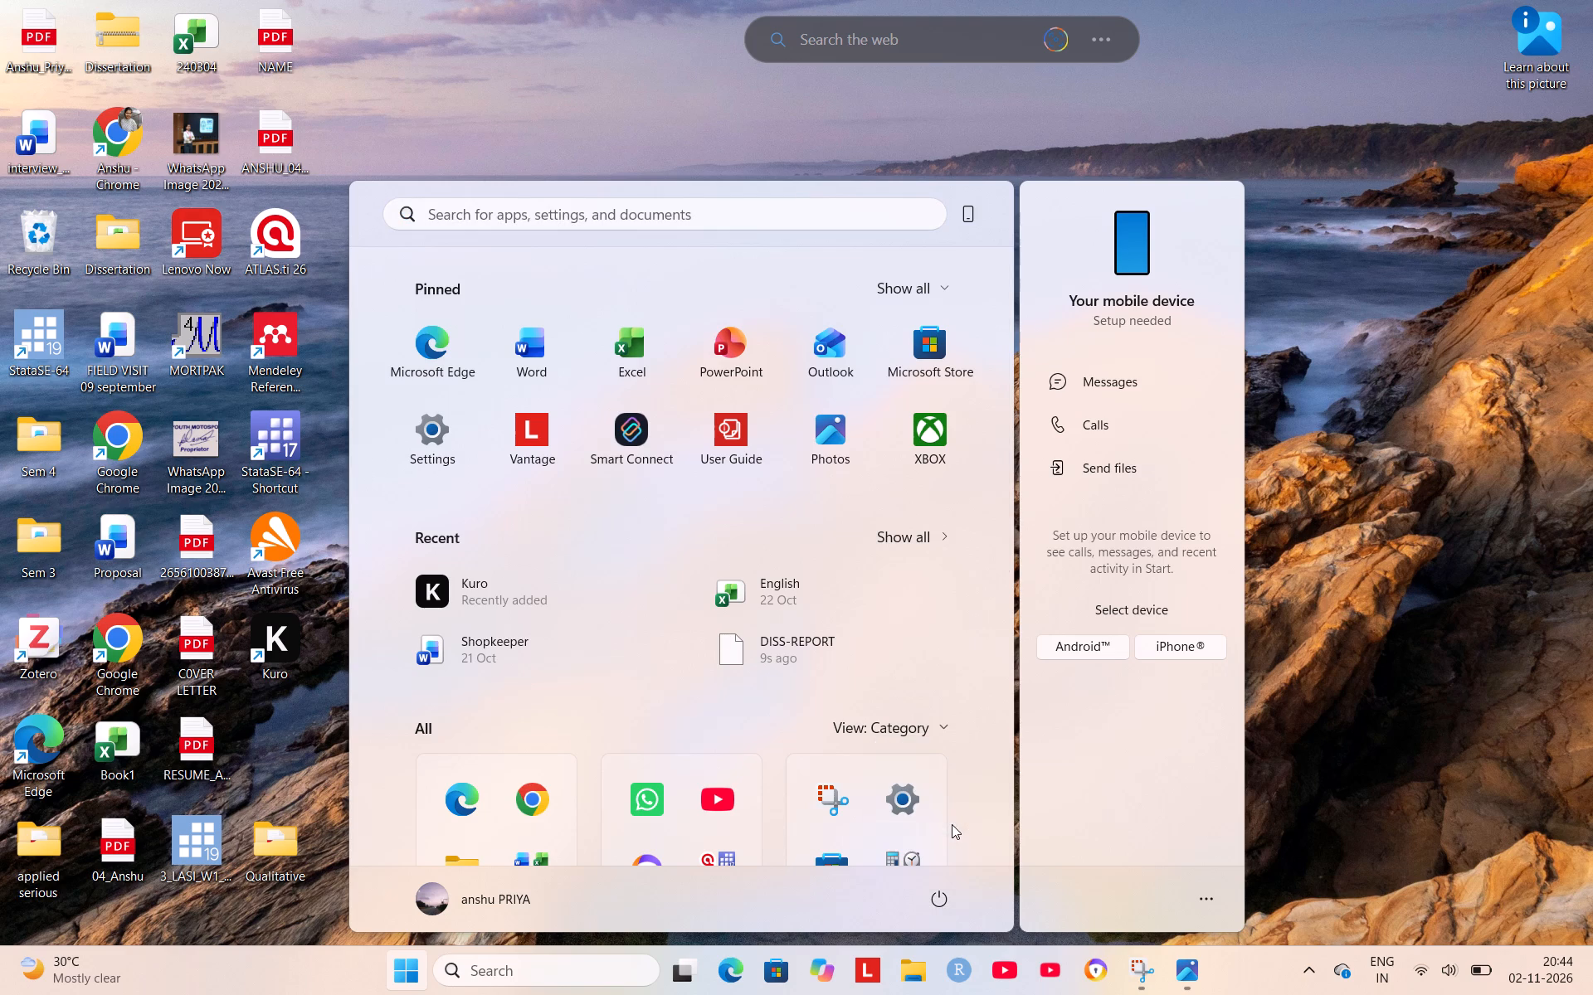